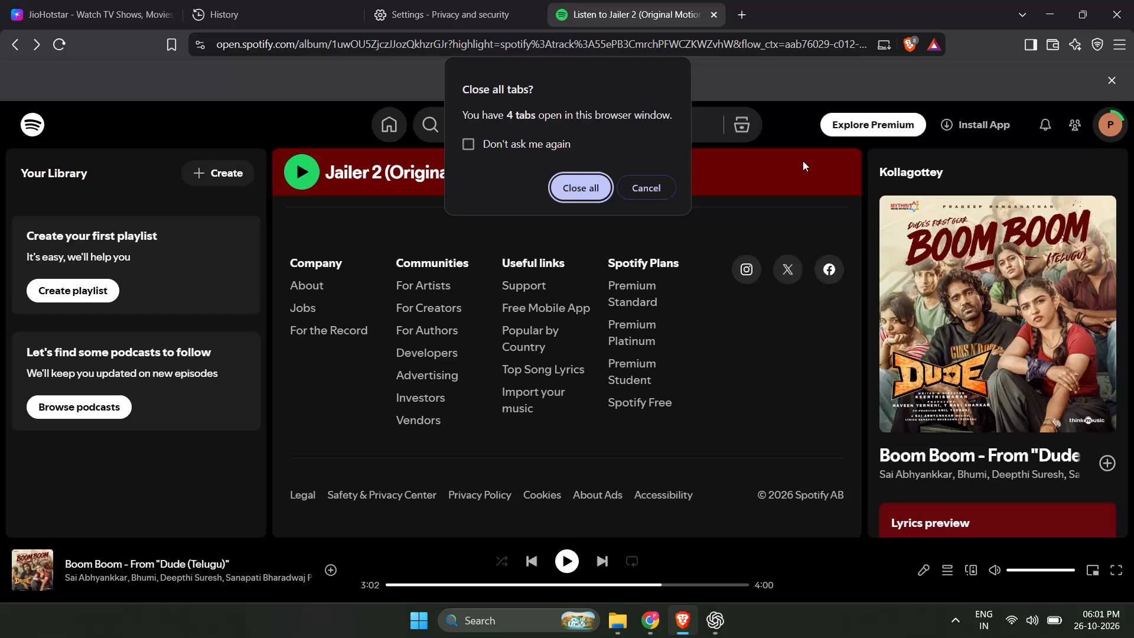
Switch to the Google Chrome window with the freeCodeCamp daily coding challenge archive and maximize it.
left_click(649, 613)
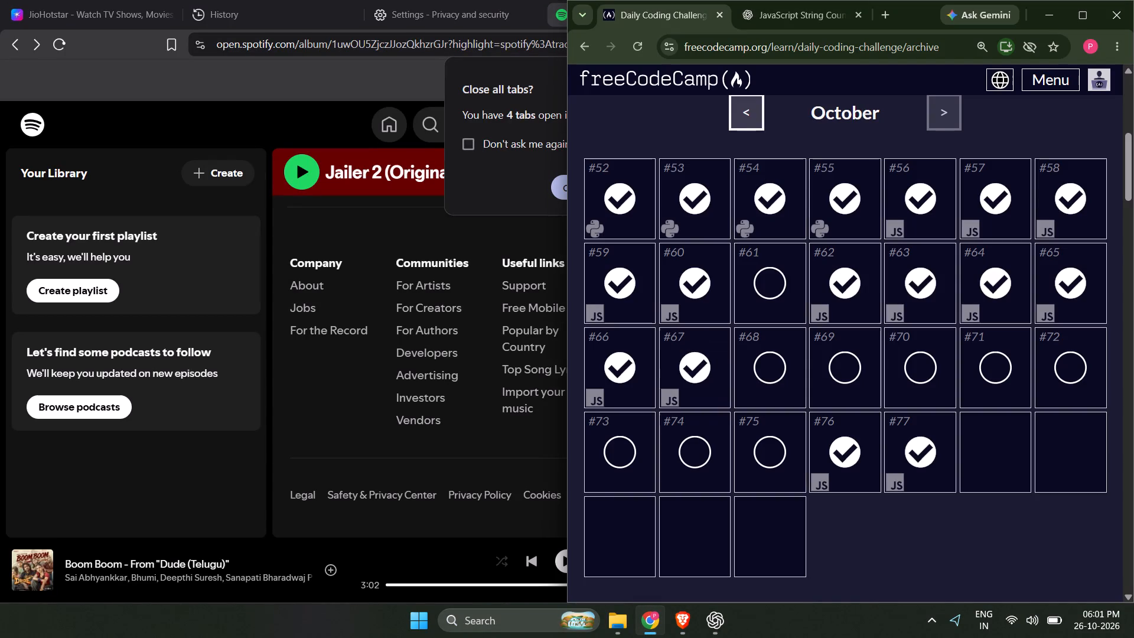
left_click(1068, 11)
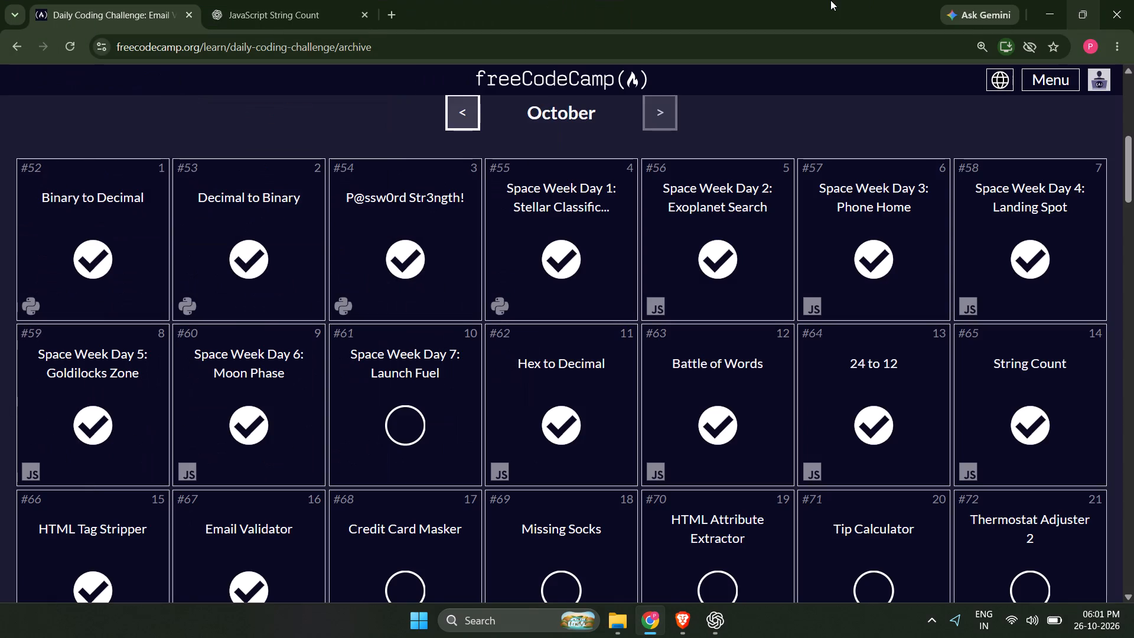
Open a new tab in the Google Chrome window alongside the freeCodeCamp challenge archive.
left_click(389, 12)
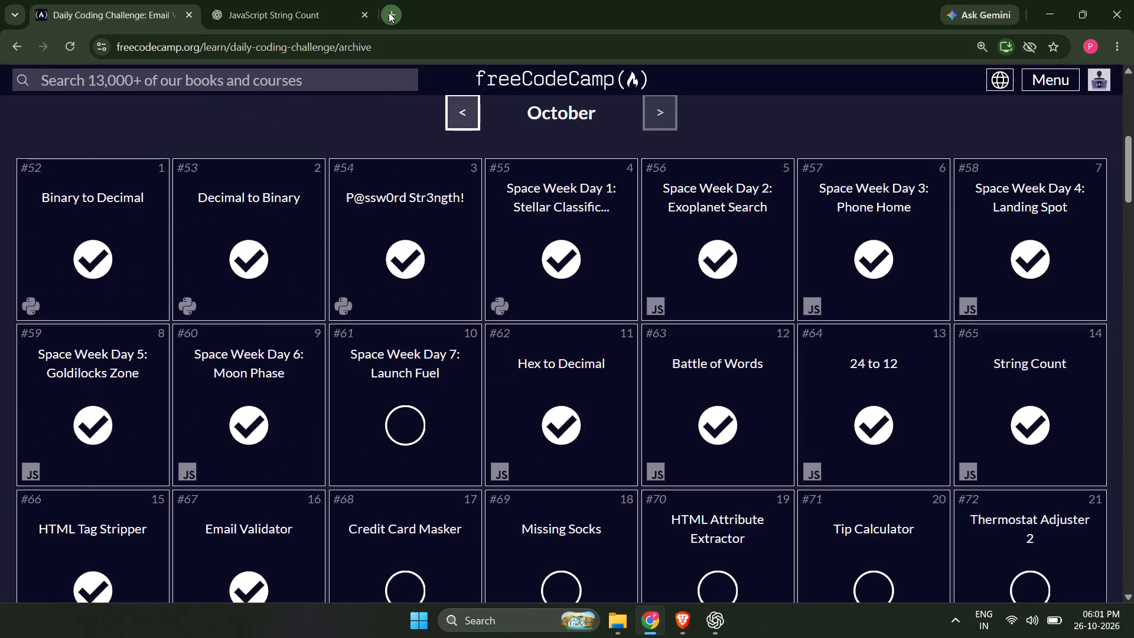
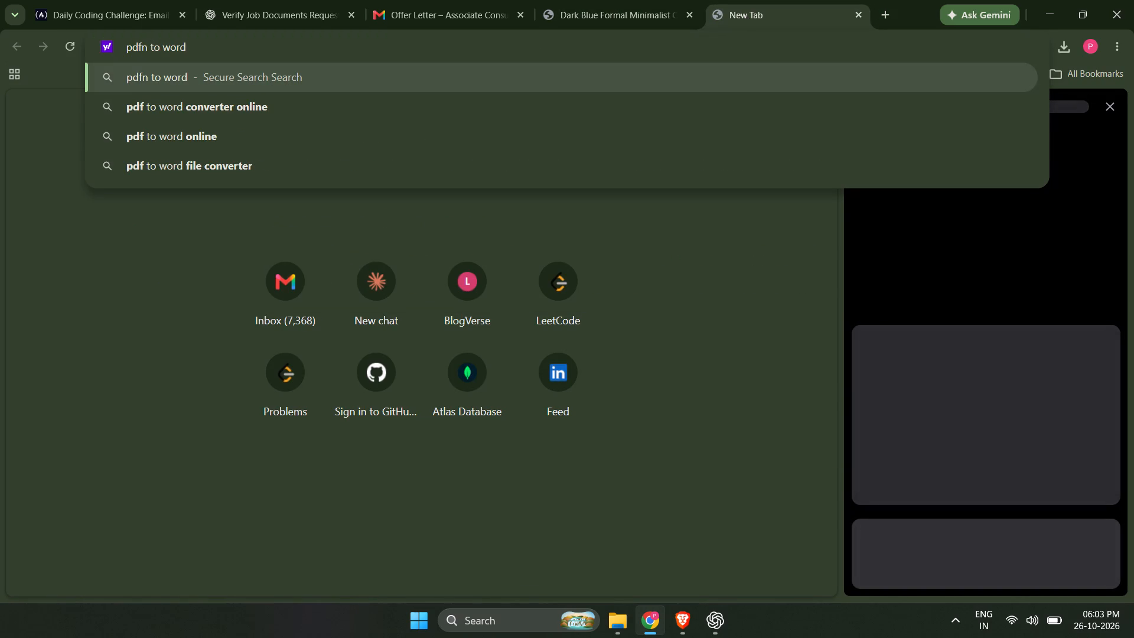
key("Return")
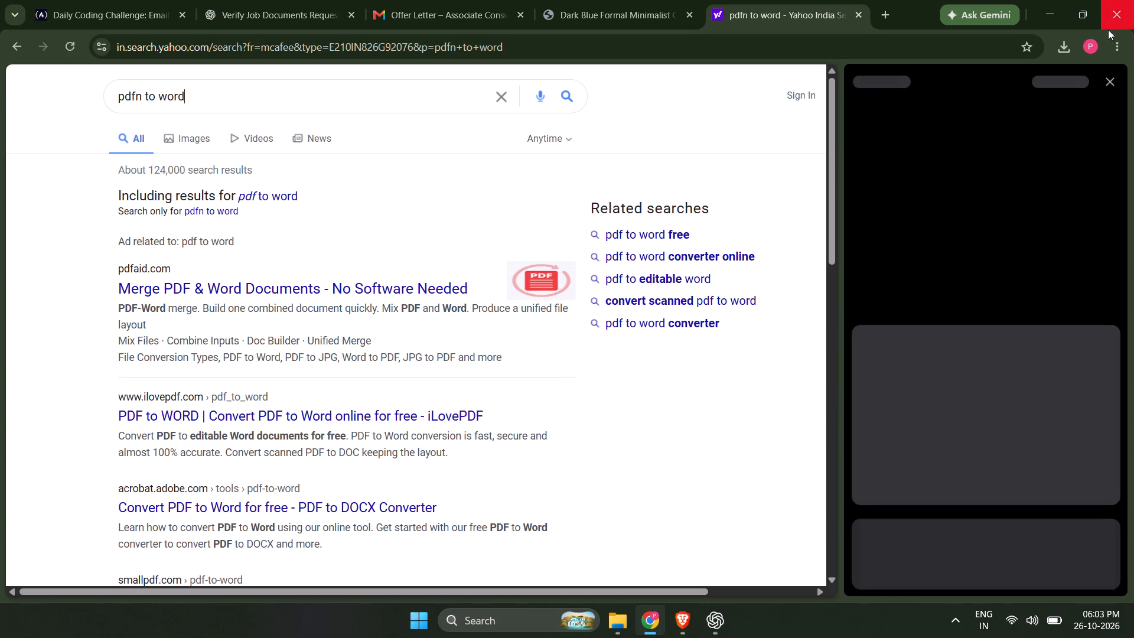
left_click(1111, 82)
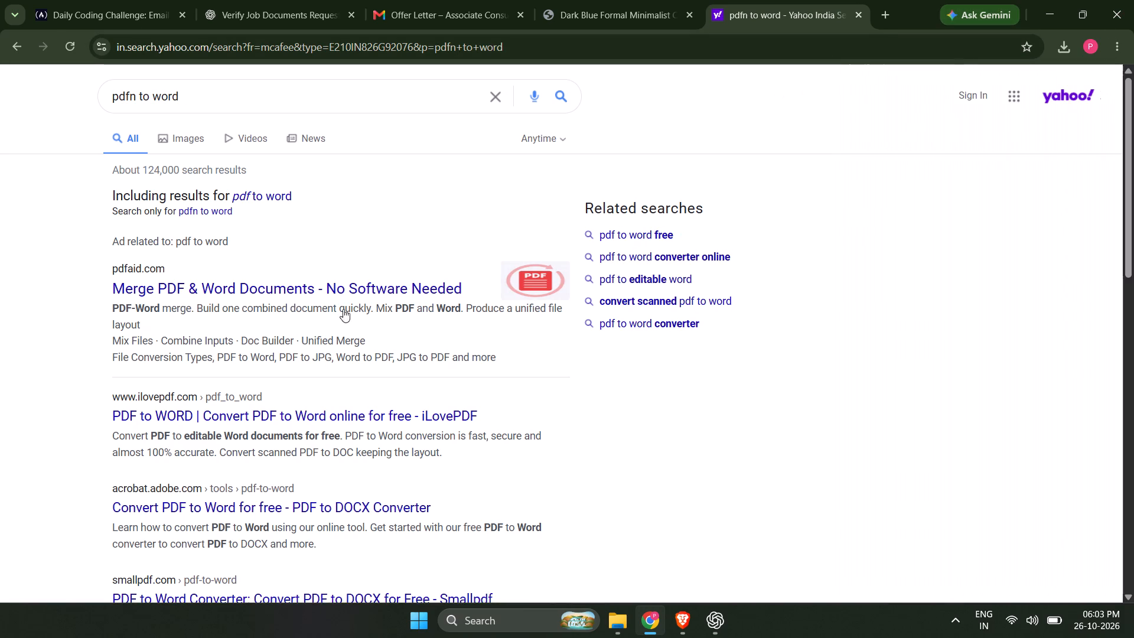
left_click(206, 418)
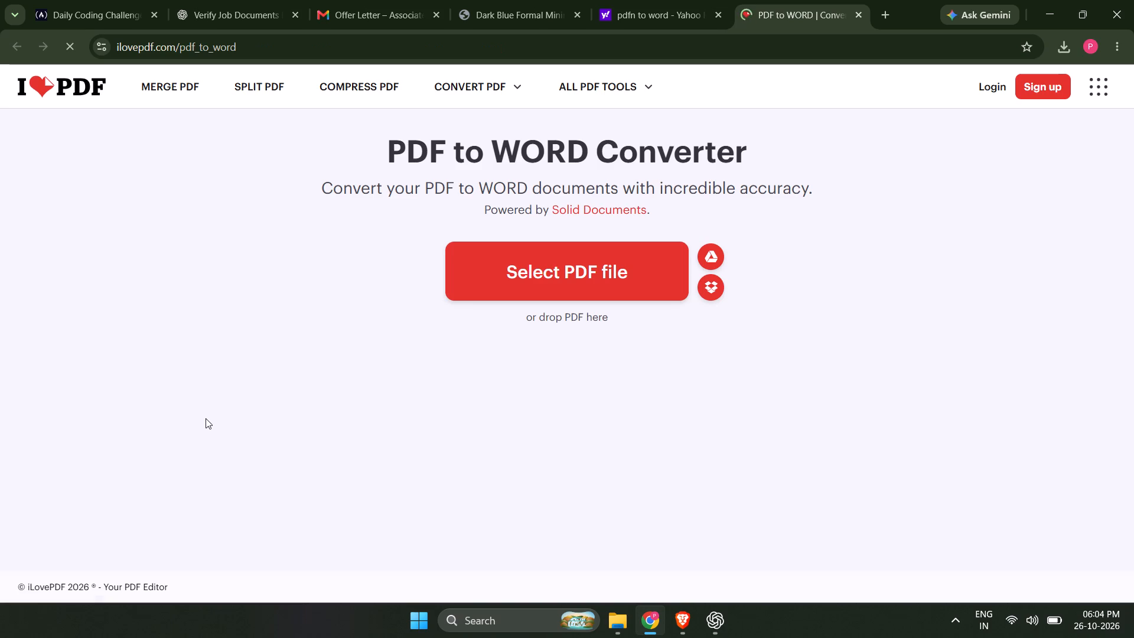
Add the Offer Cum Appointment Letter PDF from Downloads to the PDF to Word converter.
left_click(575, 262)
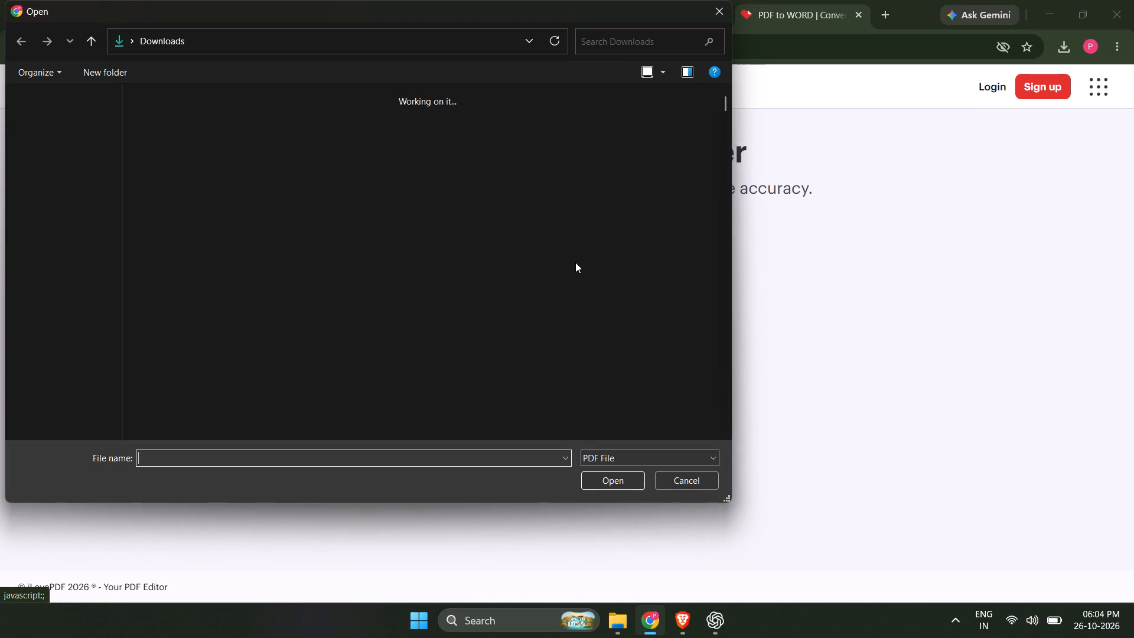
double_click(237, 186)
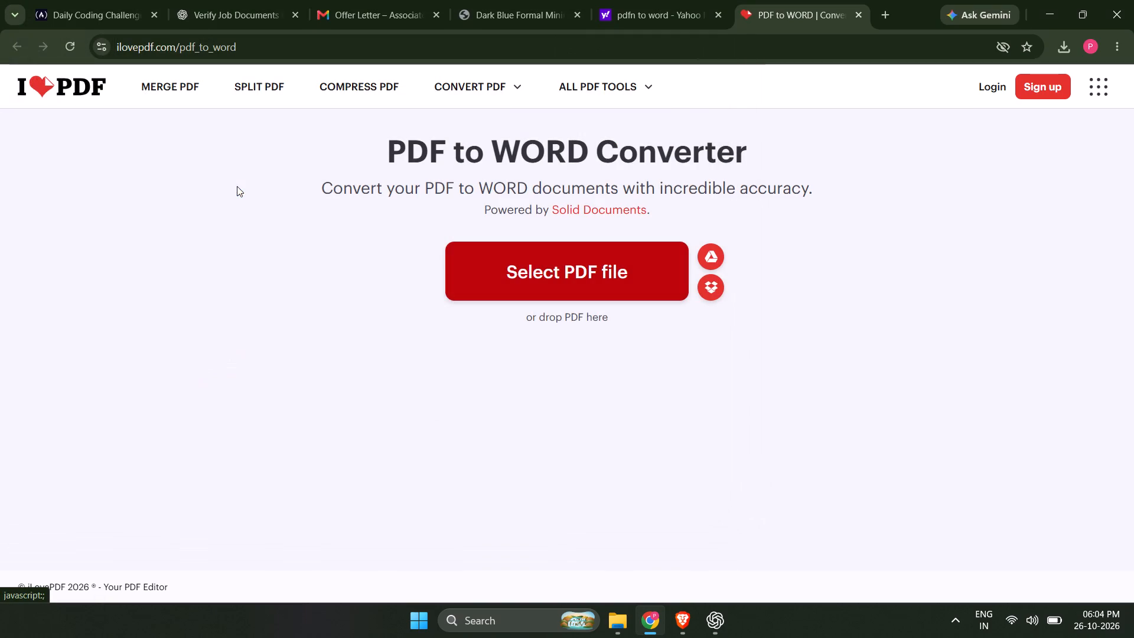
left_click(557, 268)
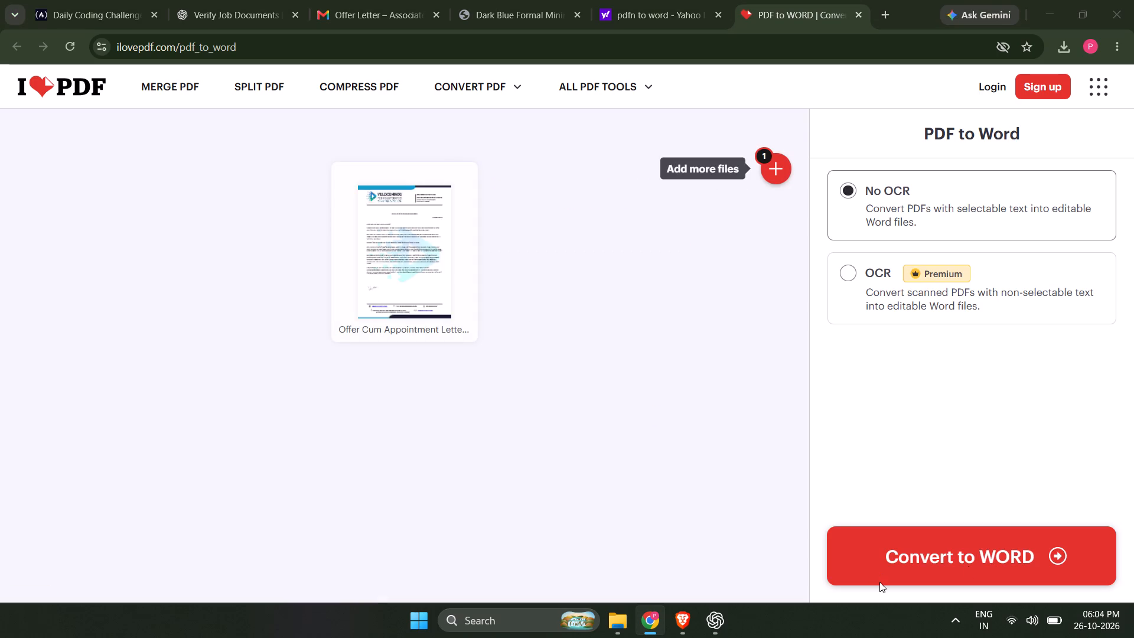
left_click(993, 562)
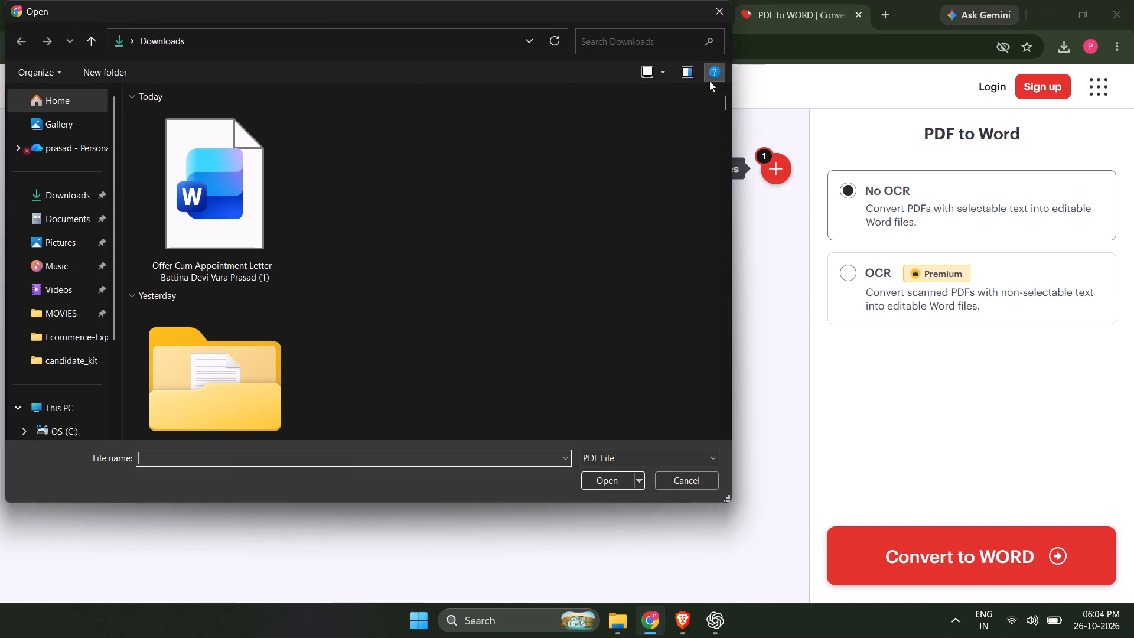
left_click(715, 13)
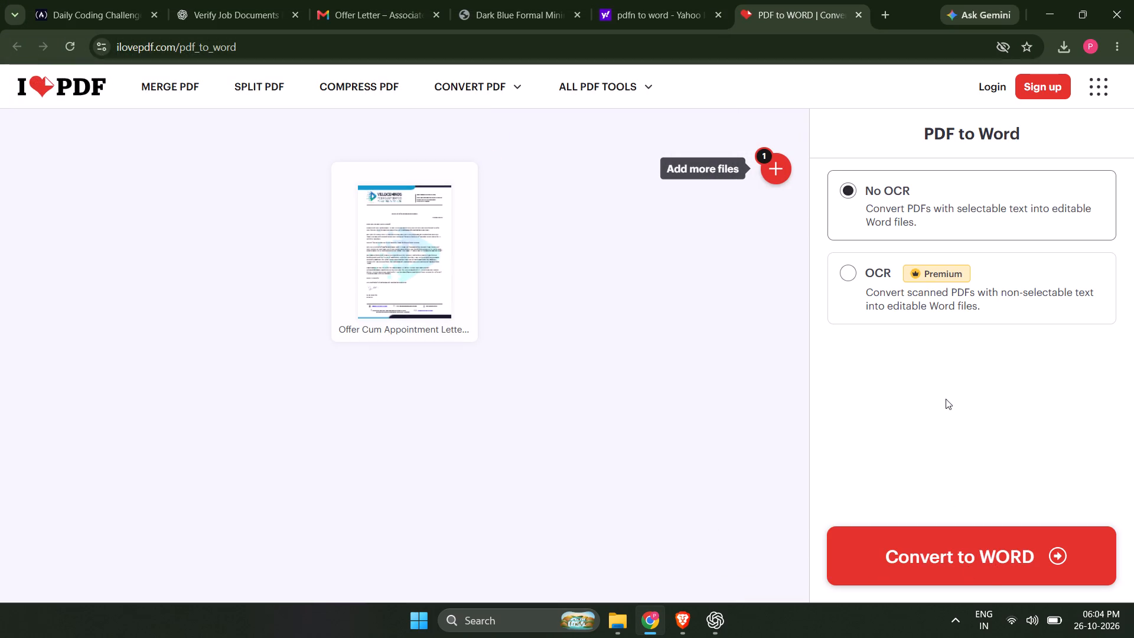
left_click(1046, 558)
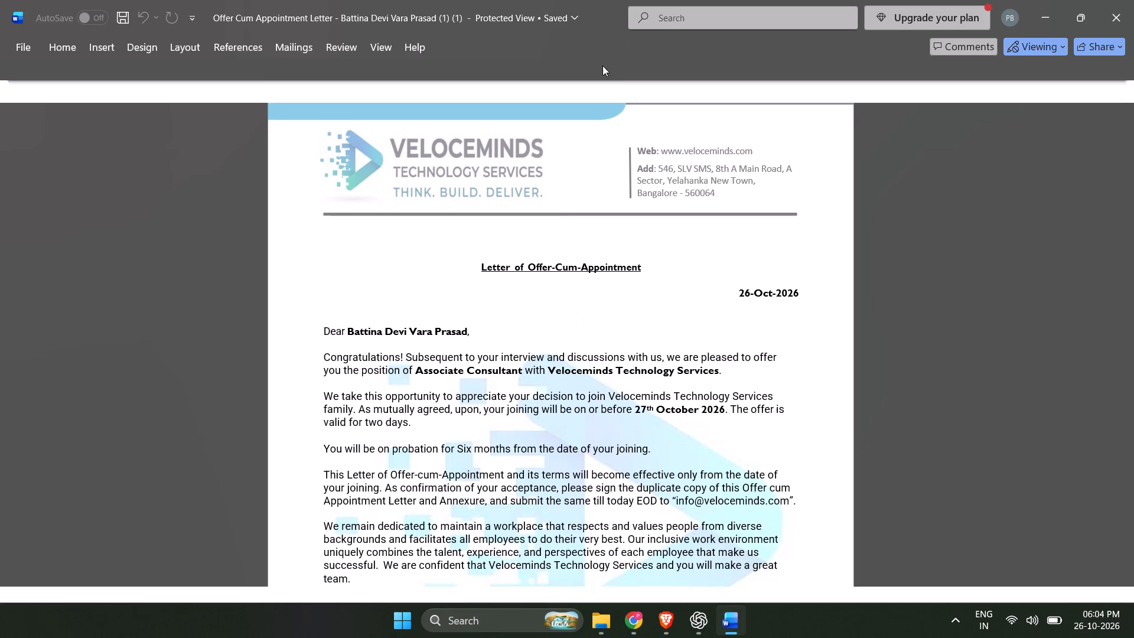
Examine the converted letter's pages through to the acceptance section with its signature, name and location fields.
scroll(618, 322, "down", 5)
scroll(645, 426, "down", 7)
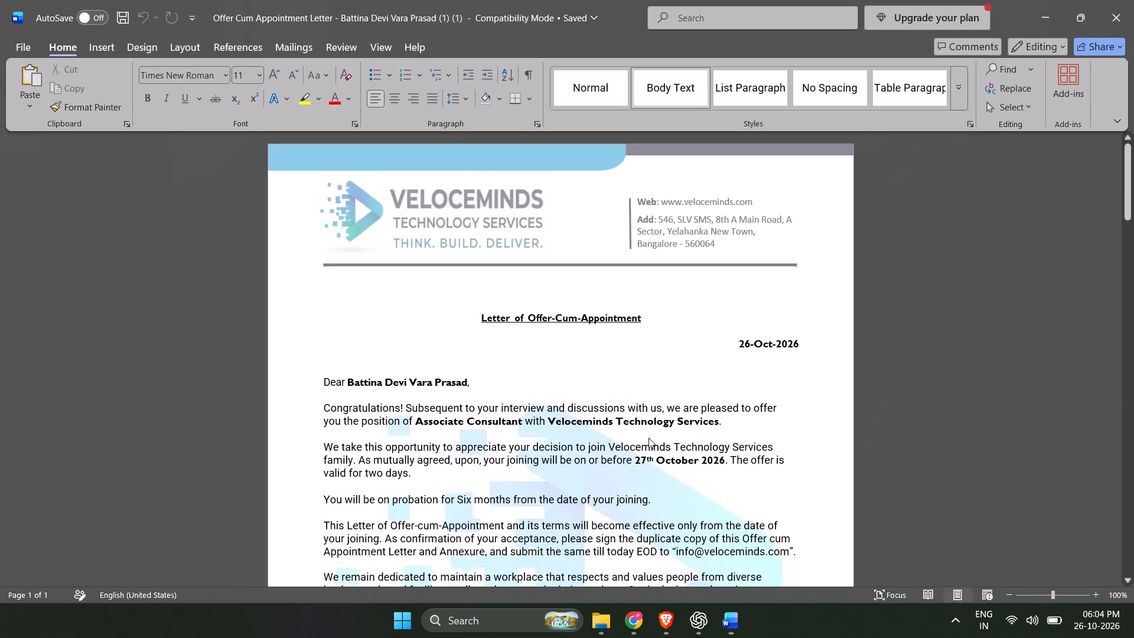
scroll(649, 438, "down", 18)
scroll(649, 438, "down", 4)
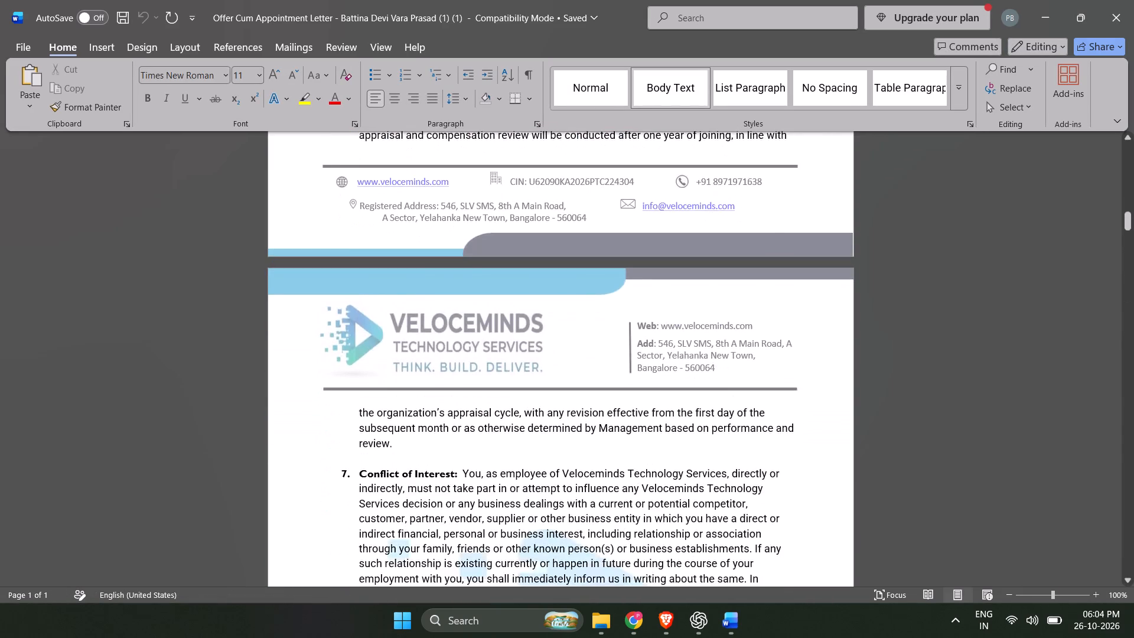
scroll(649, 438, "down", 13)
scroll(649, 438, "down", 9)
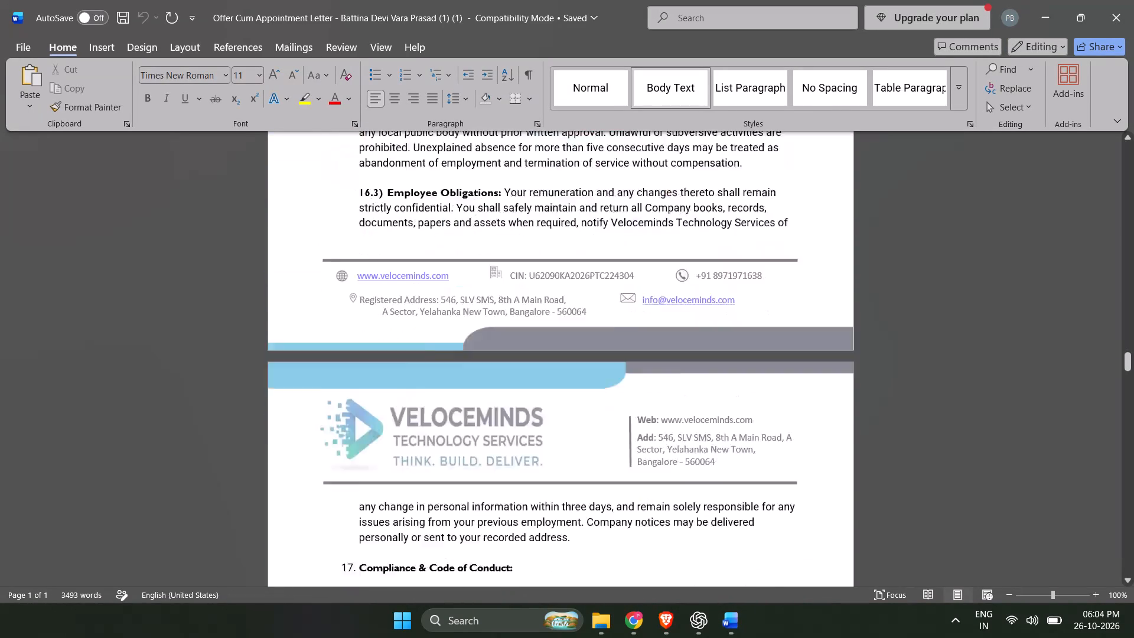
scroll(649, 438, "down", 11)
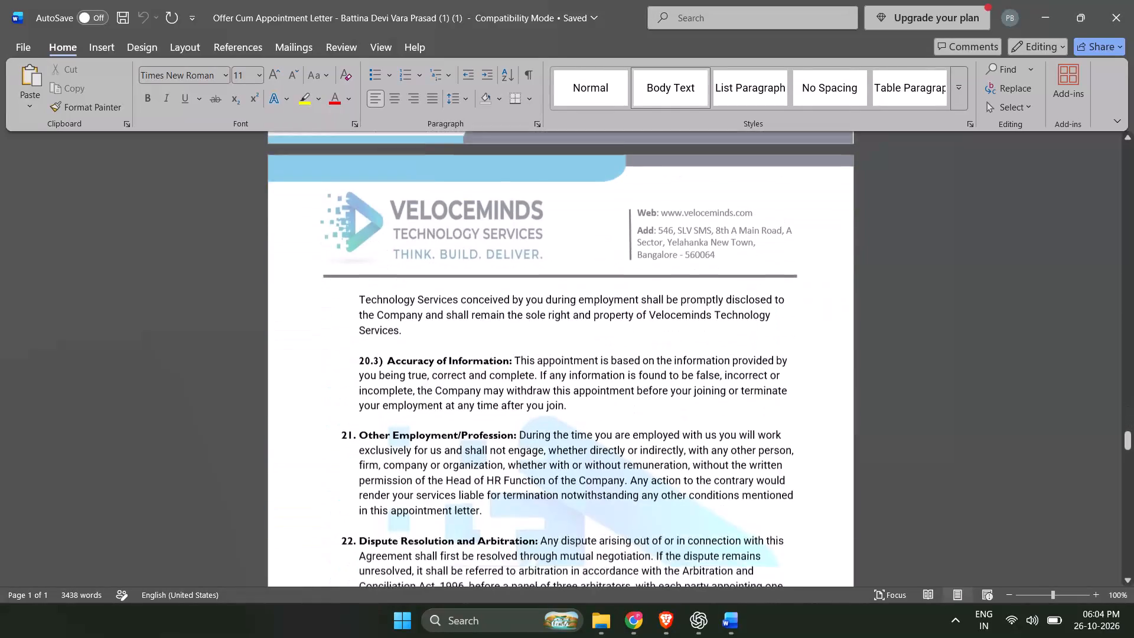
scroll(649, 438, "down", 9)
scroll(649, 438, "up", 1)
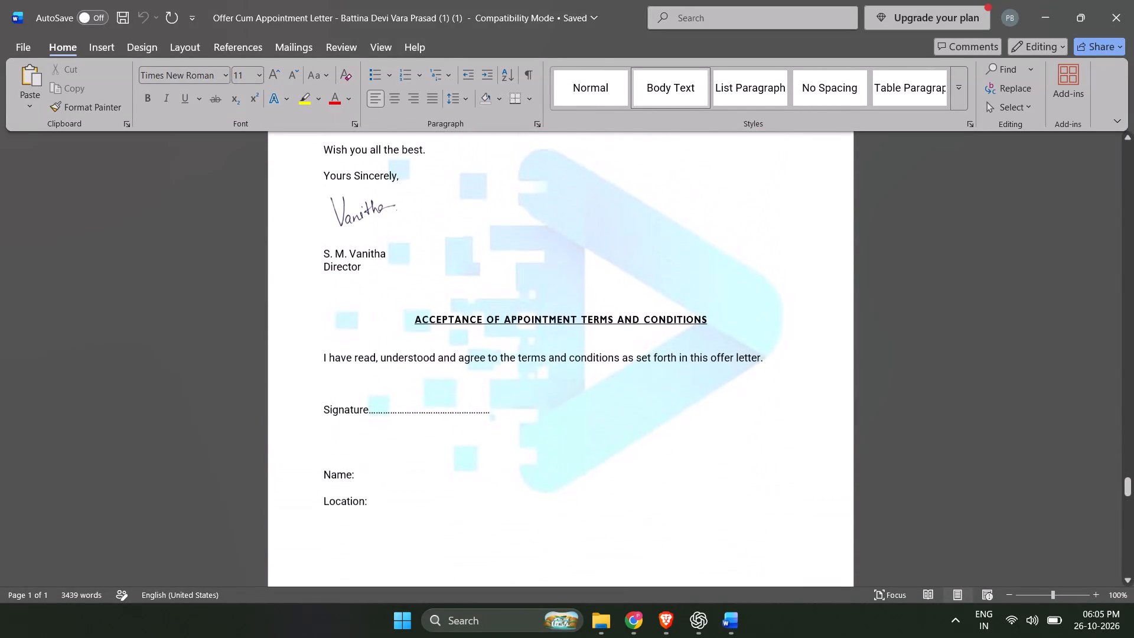
scroll(649, 438, "up", 1)
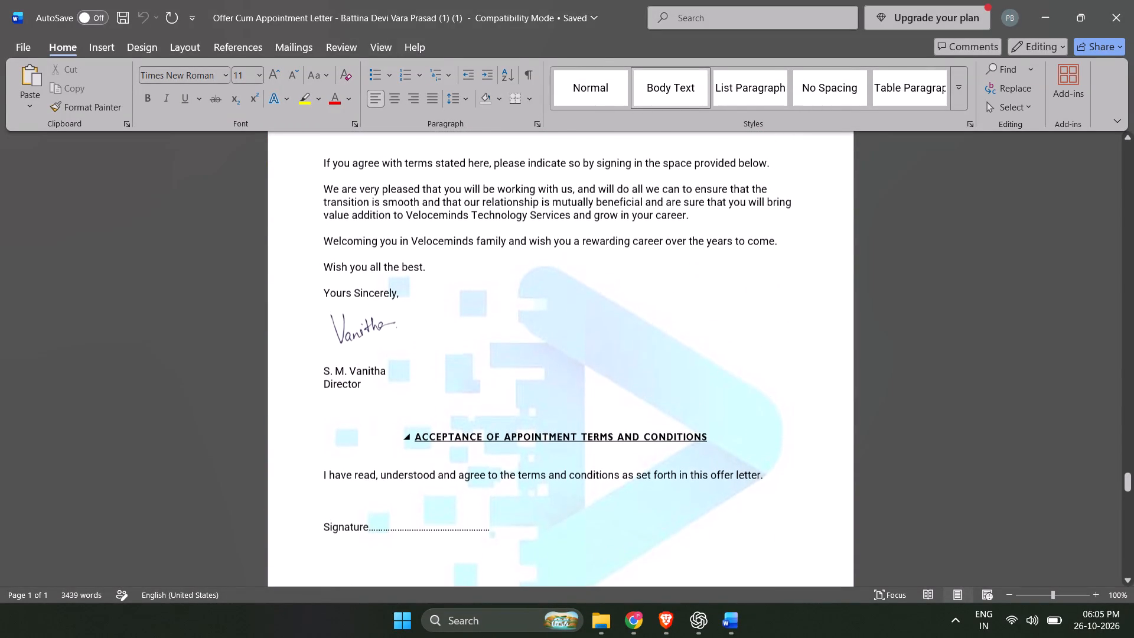
scroll(649, 438, "up", 5)
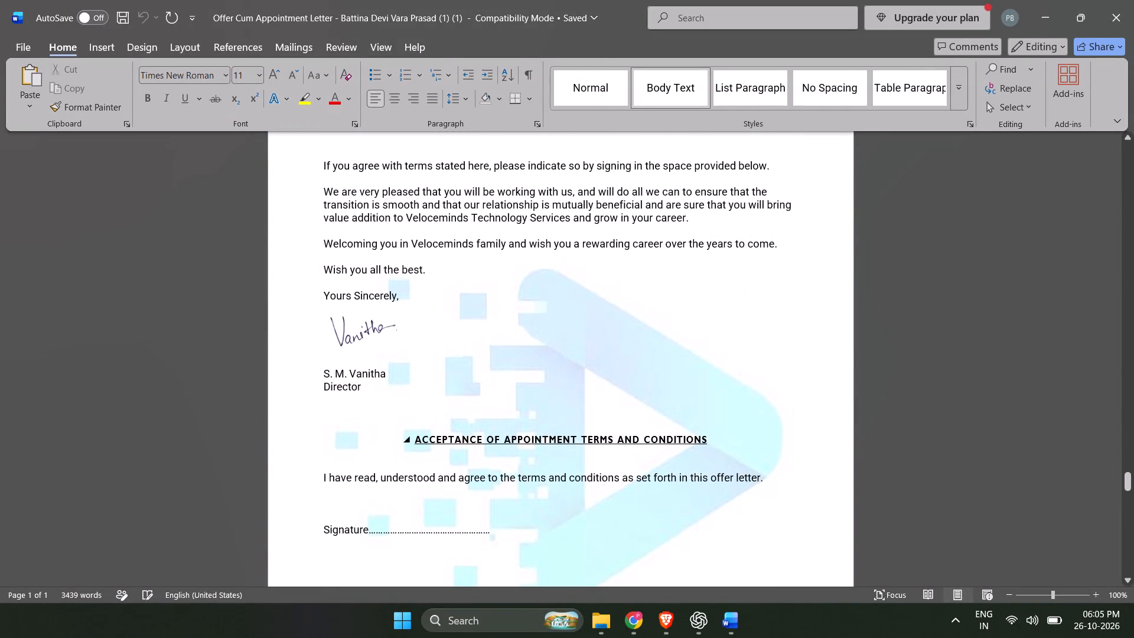
scroll(649, 438, "up", 2)
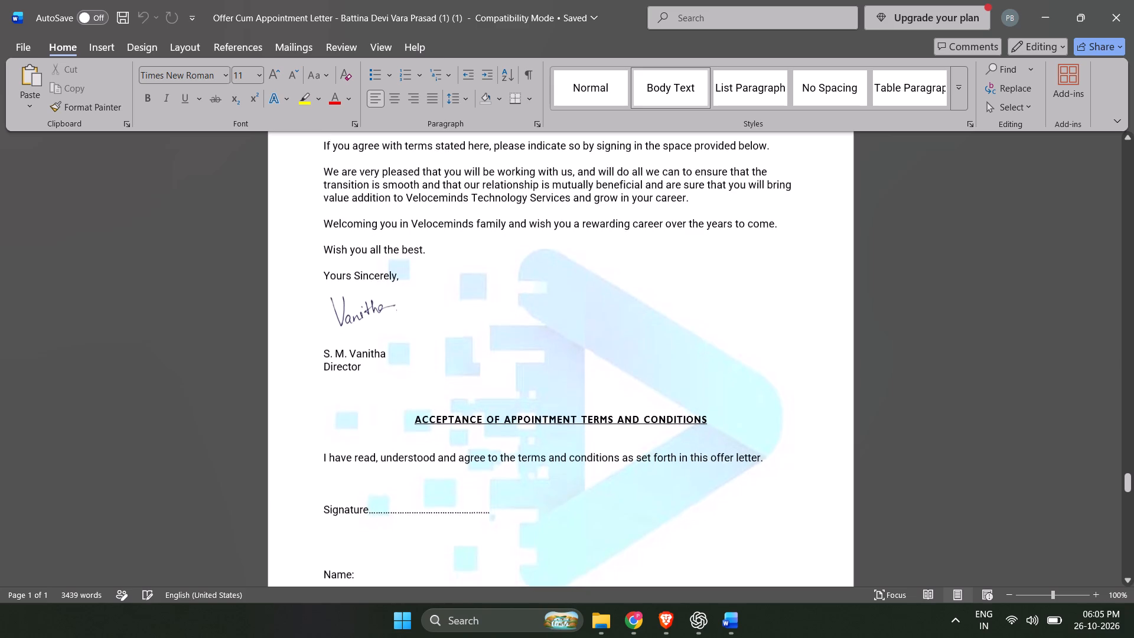
scroll(649, 438, "up", 1)
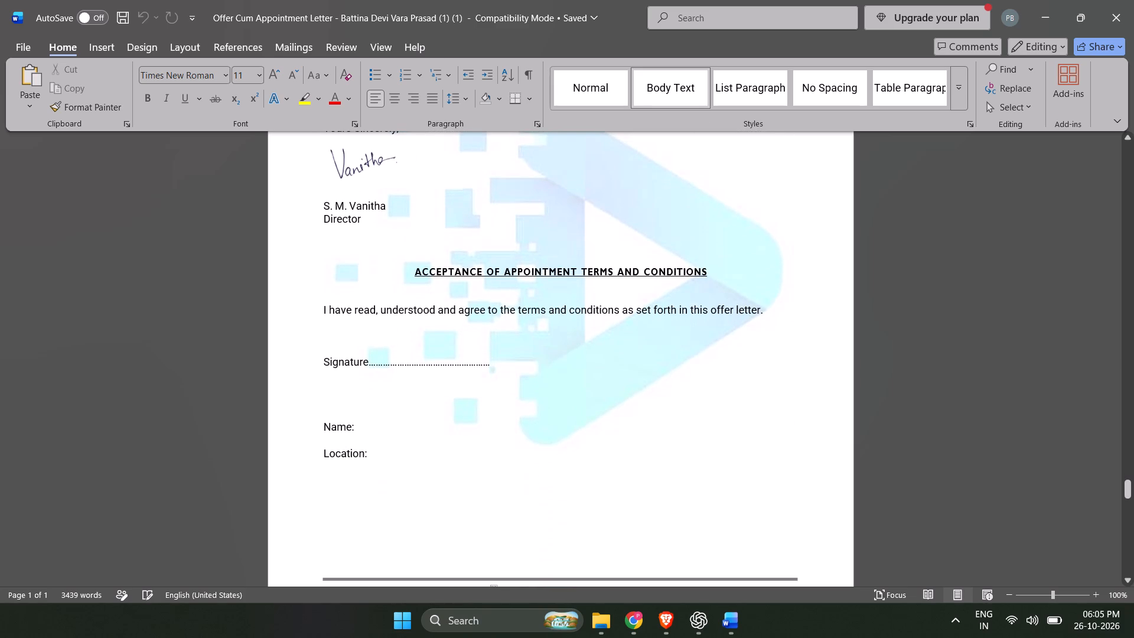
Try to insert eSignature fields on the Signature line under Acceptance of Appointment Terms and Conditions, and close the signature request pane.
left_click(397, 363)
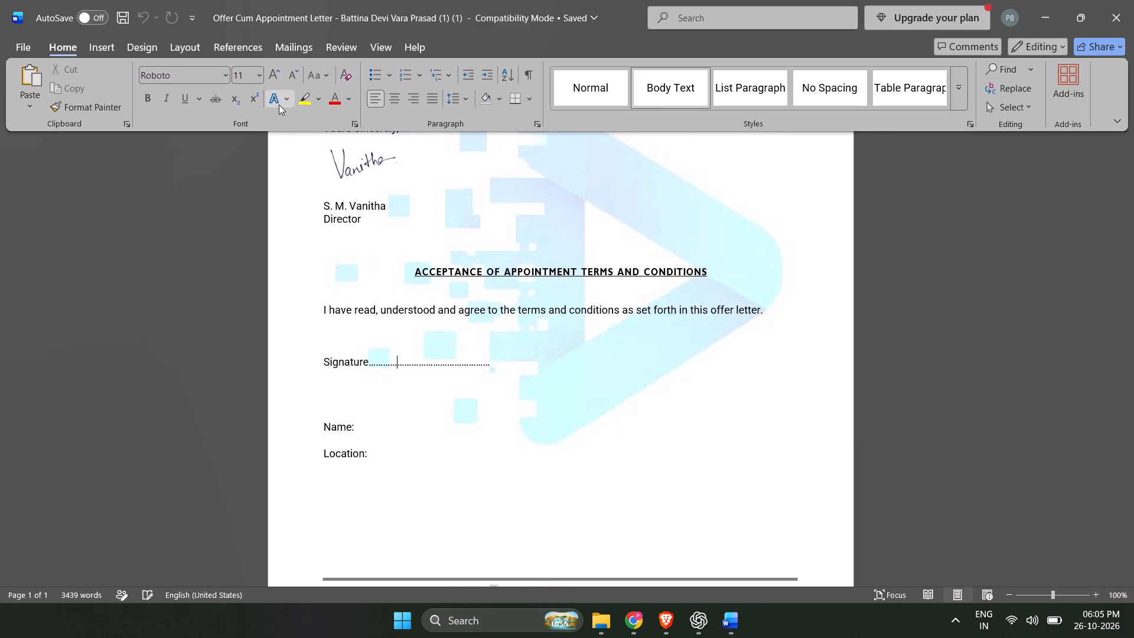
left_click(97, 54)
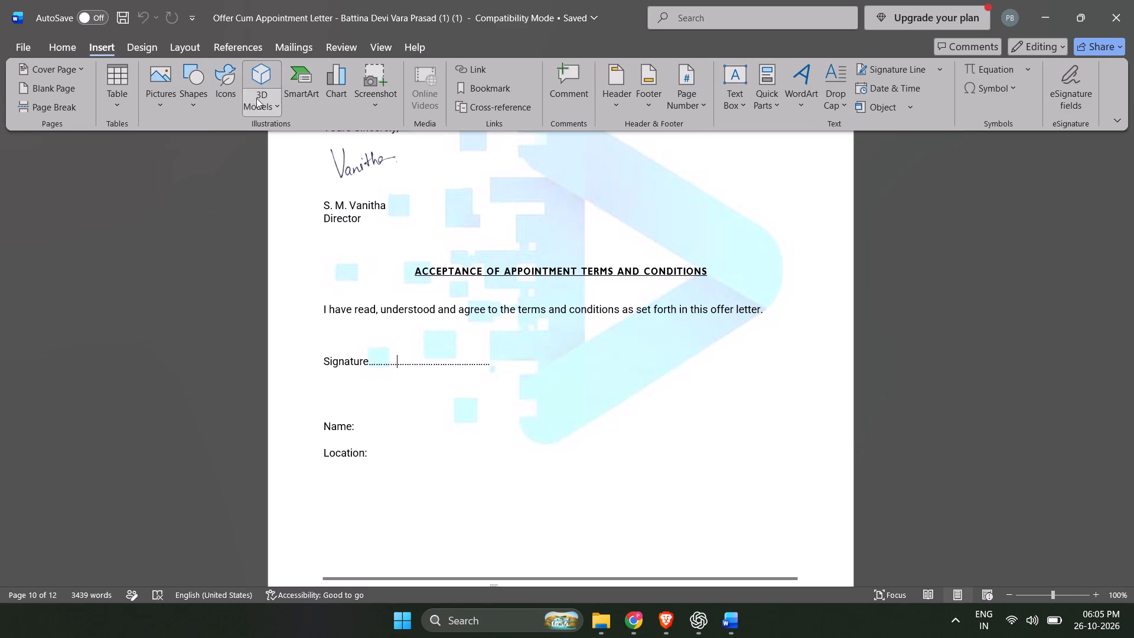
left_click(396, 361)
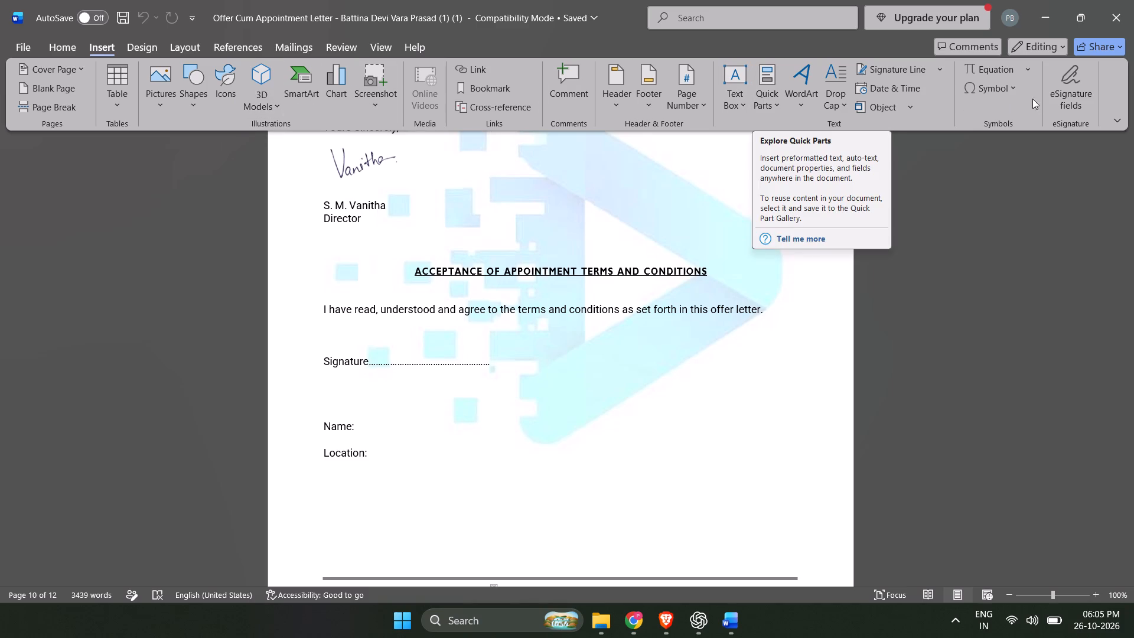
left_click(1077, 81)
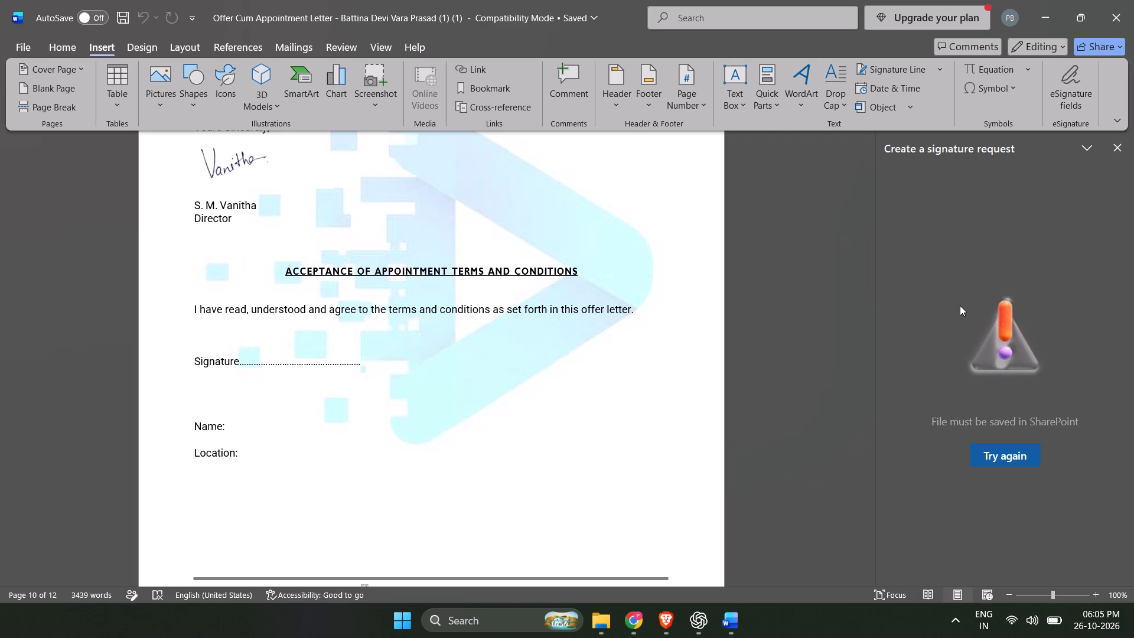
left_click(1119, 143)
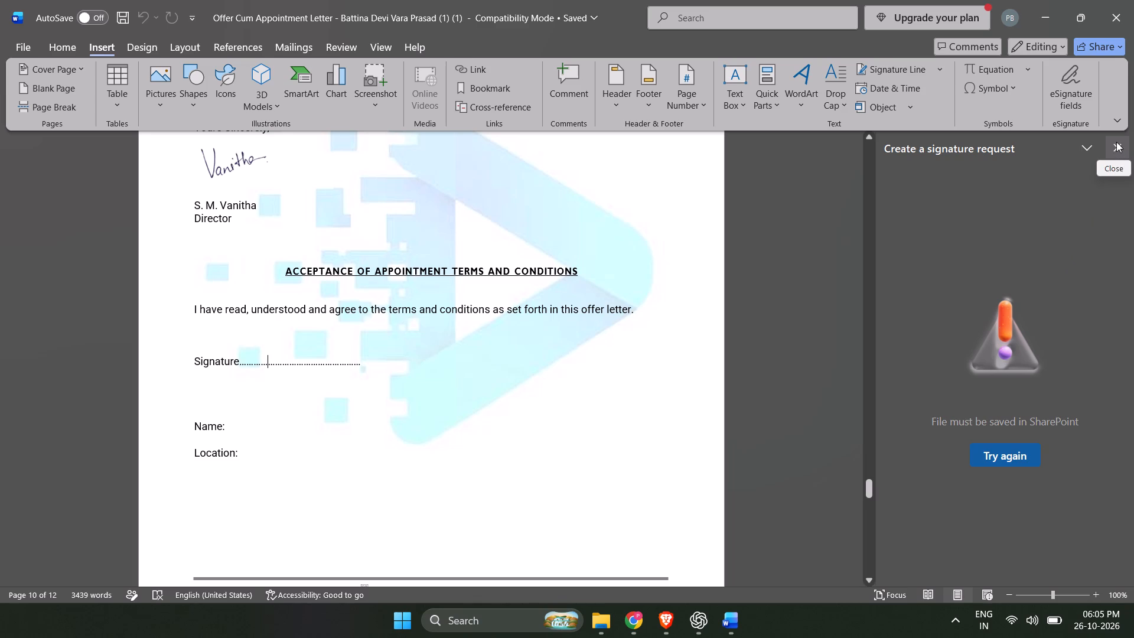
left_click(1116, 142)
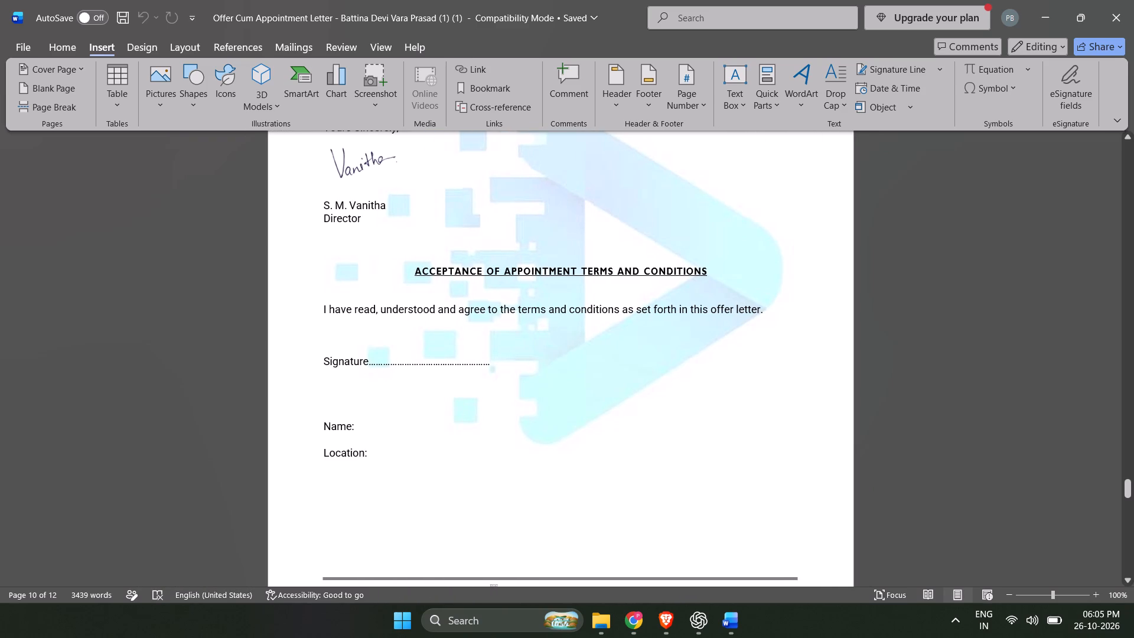
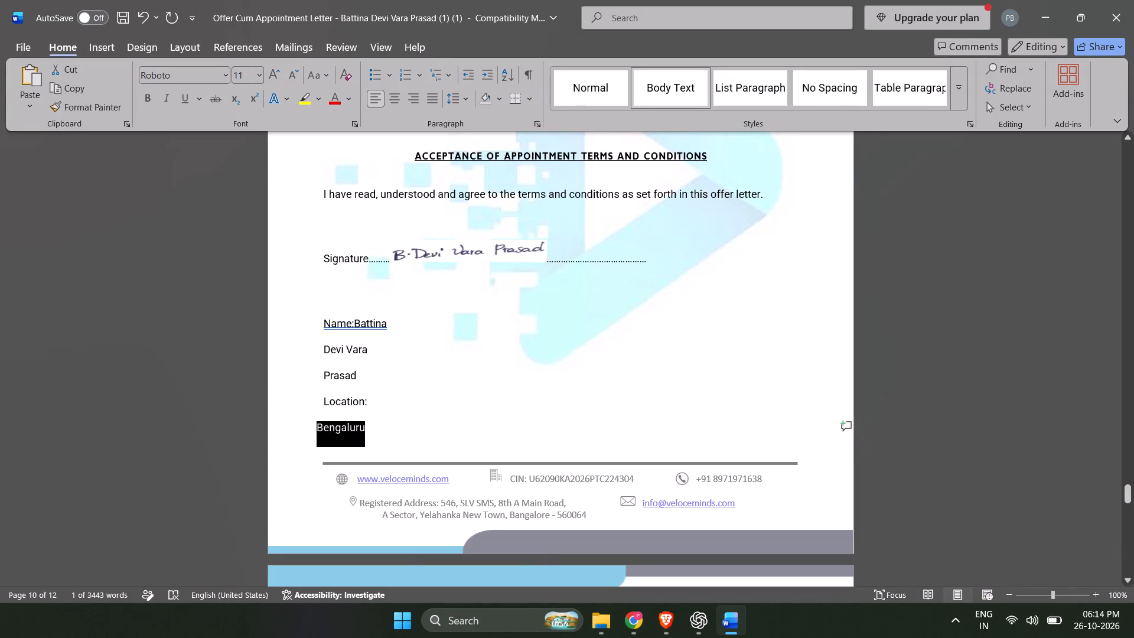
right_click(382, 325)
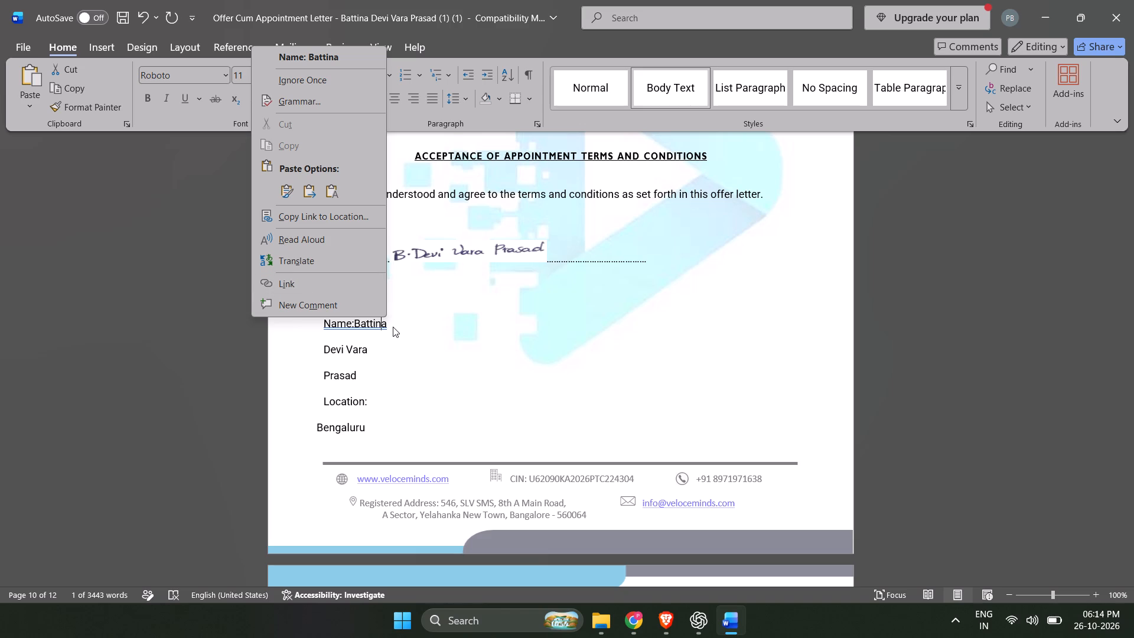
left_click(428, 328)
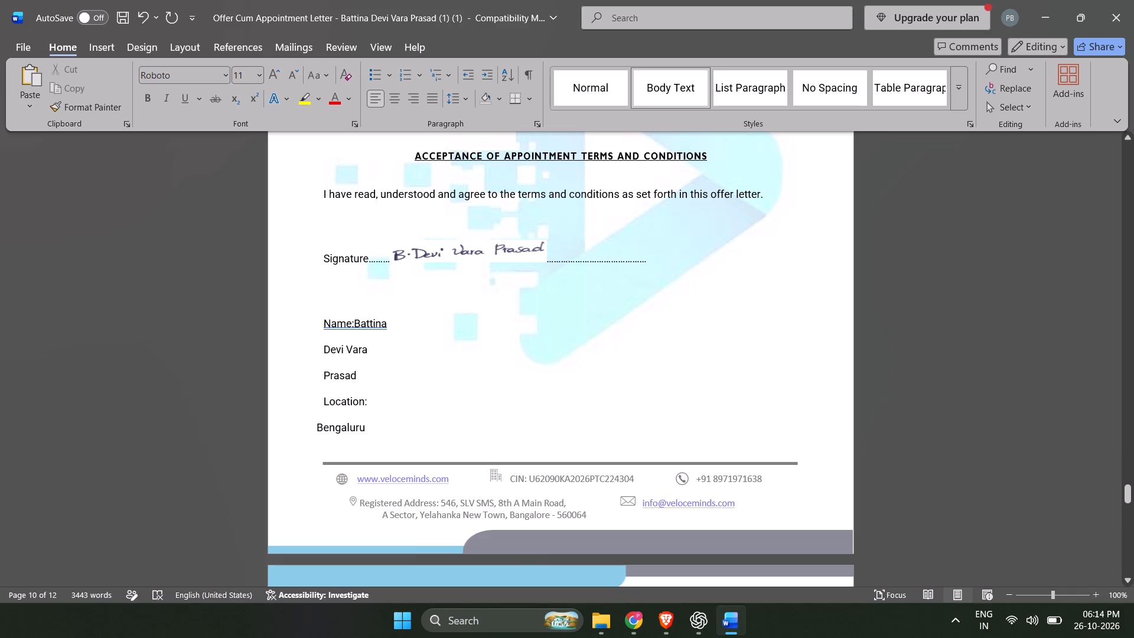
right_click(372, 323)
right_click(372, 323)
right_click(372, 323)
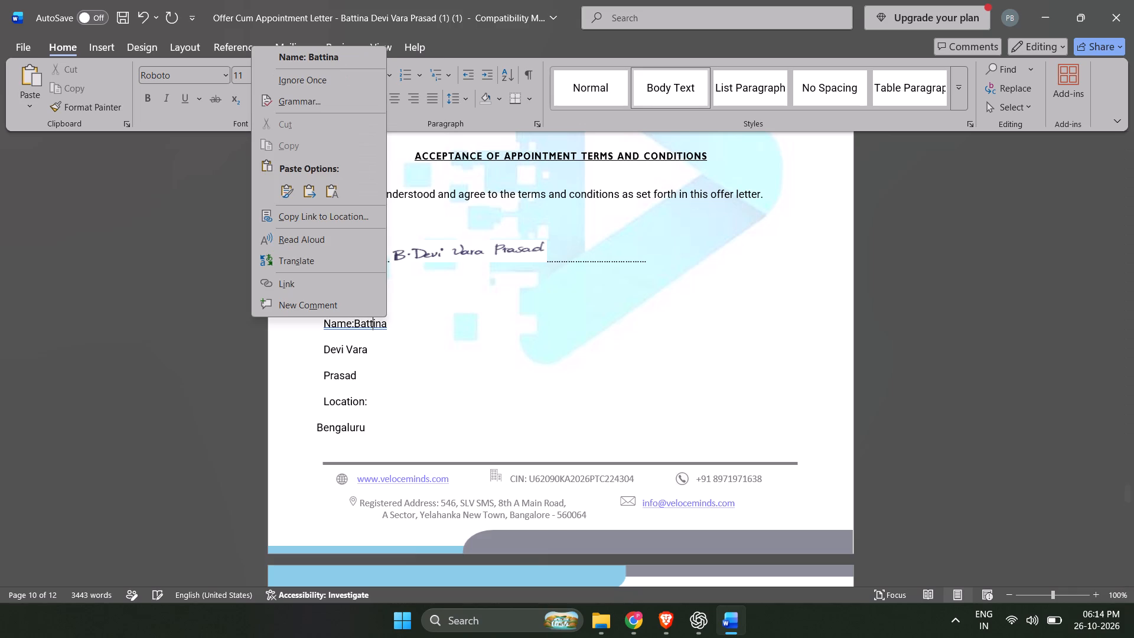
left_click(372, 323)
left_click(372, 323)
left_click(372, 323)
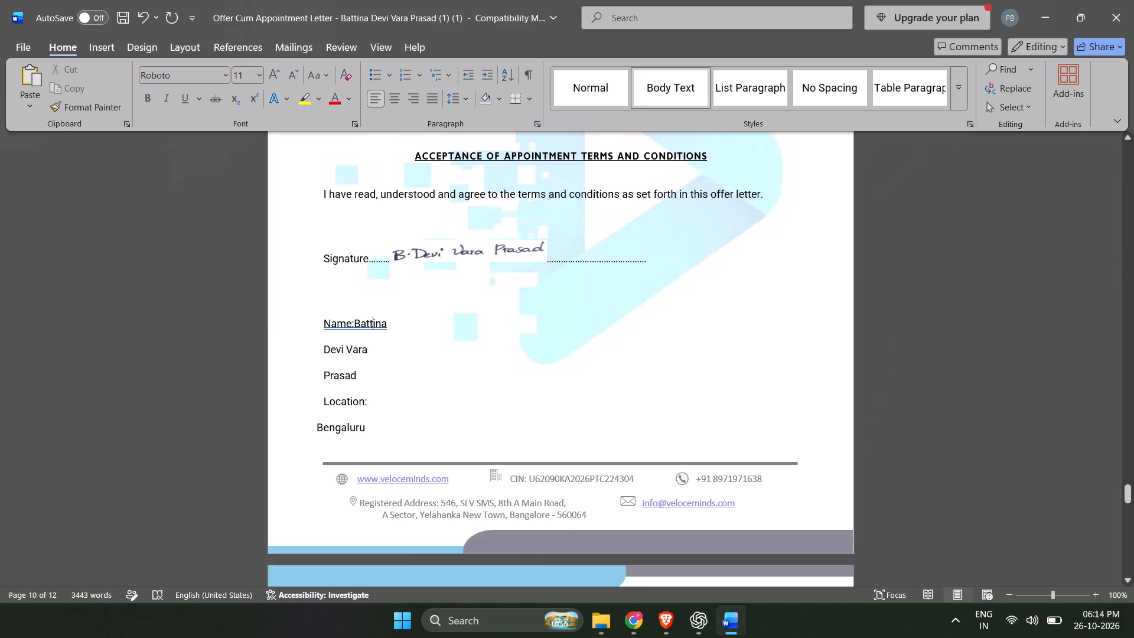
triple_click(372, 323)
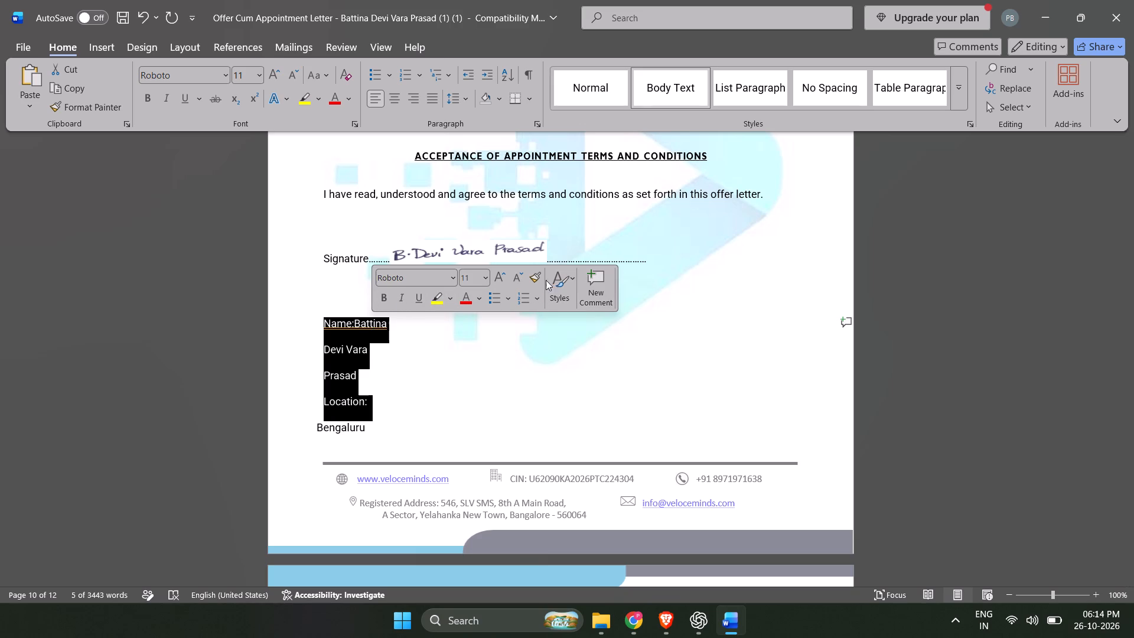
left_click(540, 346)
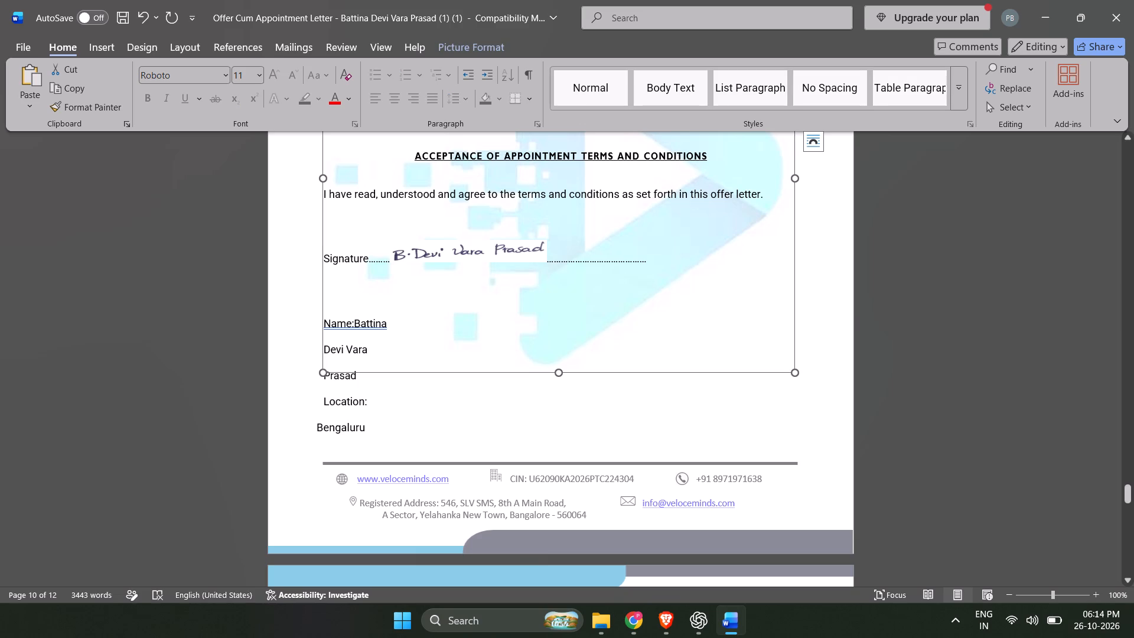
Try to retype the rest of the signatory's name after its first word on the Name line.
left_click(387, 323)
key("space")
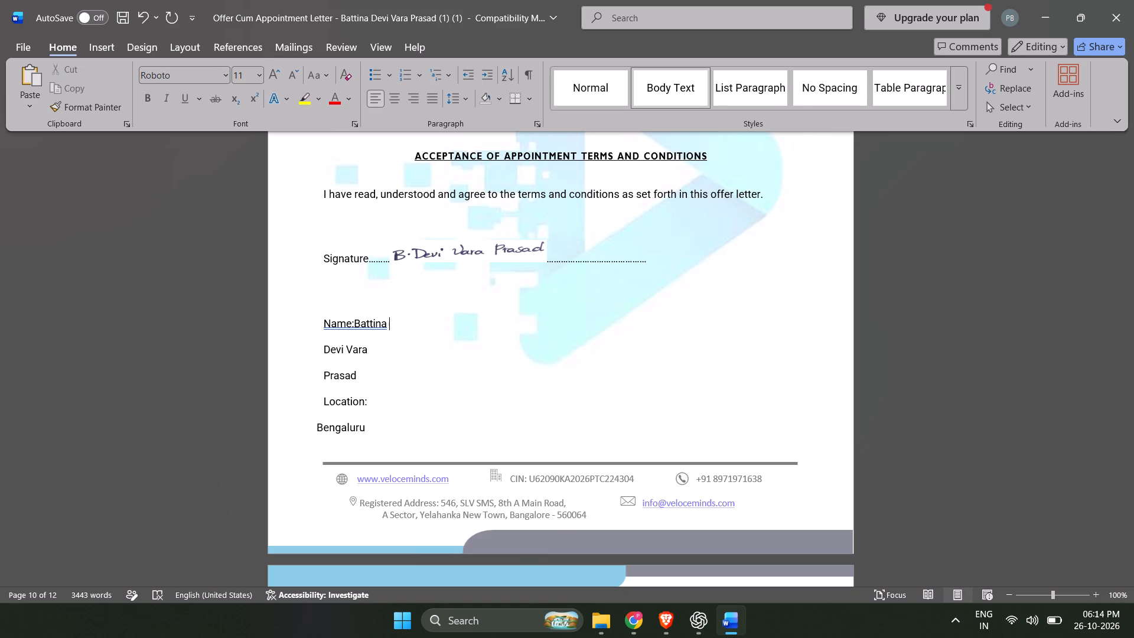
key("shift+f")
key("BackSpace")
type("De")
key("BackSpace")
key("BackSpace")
Apply the Body Text style to the name and location paragraph in the acceptance section.
left_click(660, 91)
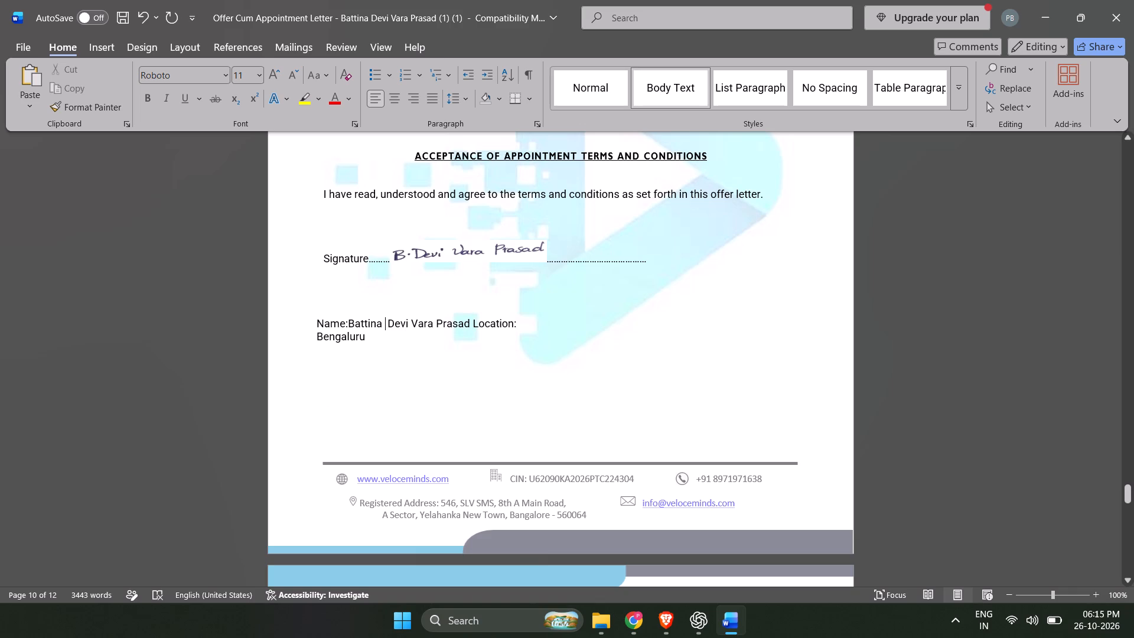
Start a new line at the Location label below the name and bring Bengaluru up directly beside that label.
left_click(473, 323)
key("Return")
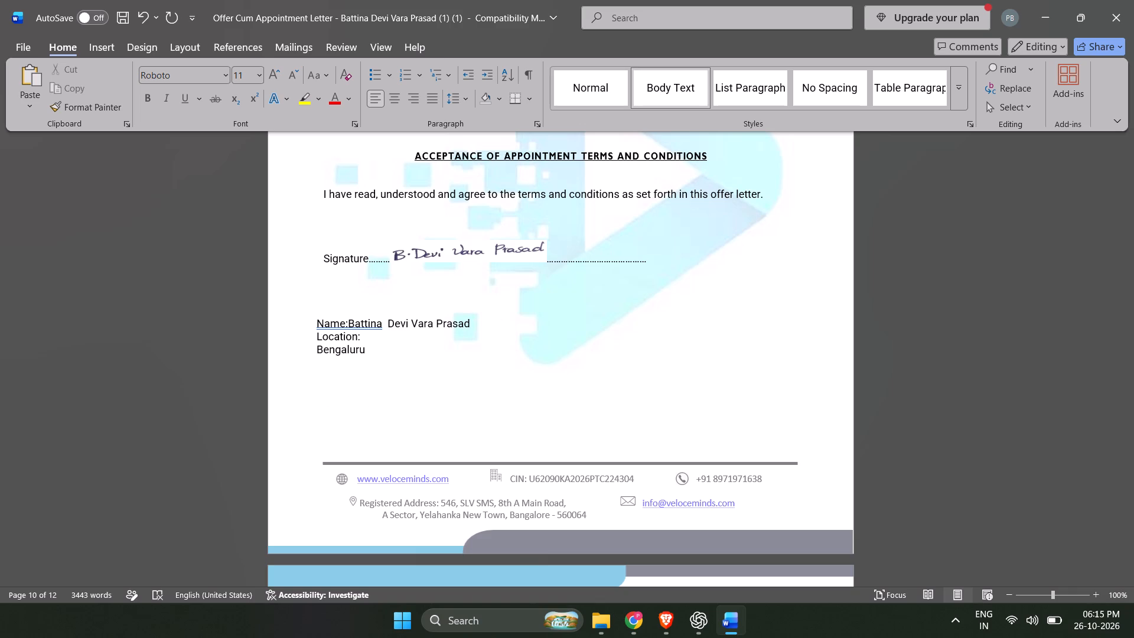
key("BackSpace")
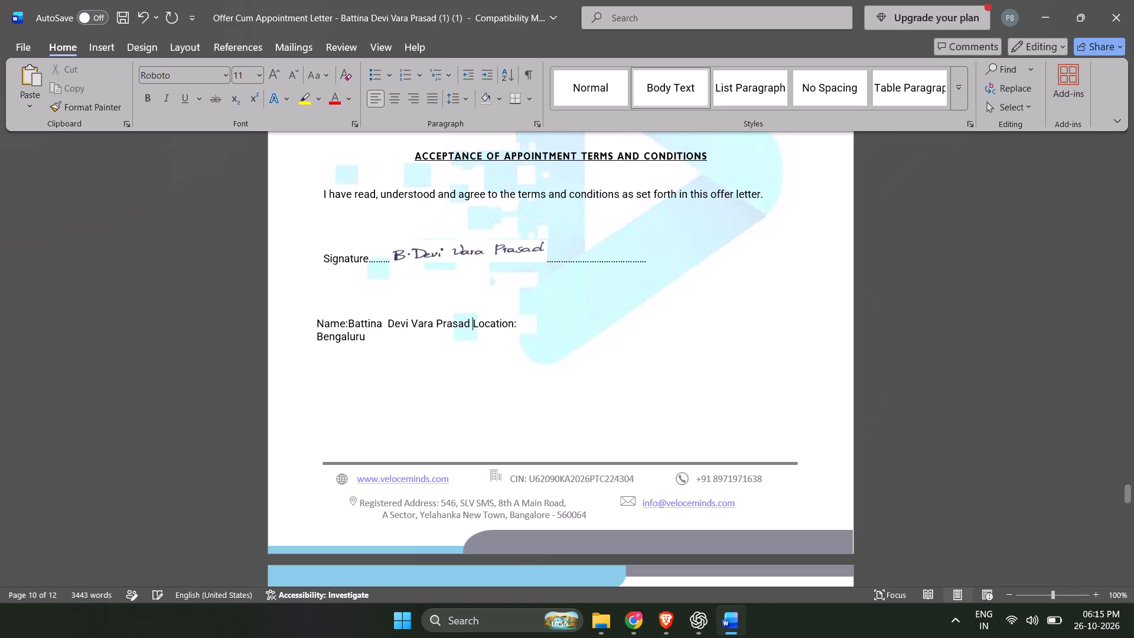
key("ctrl+z")
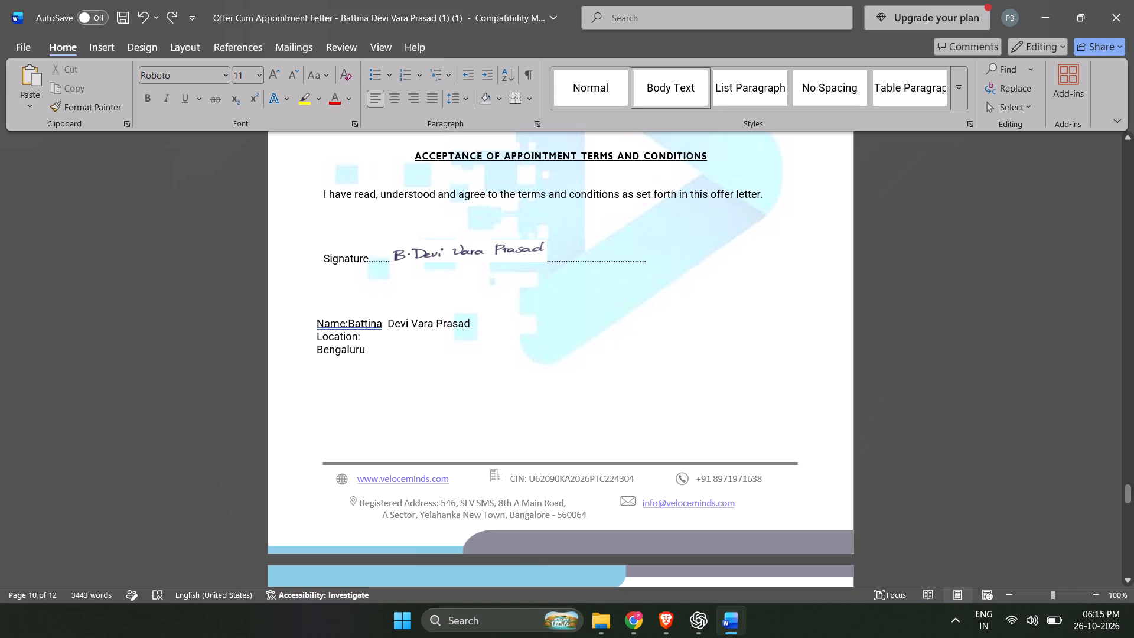
key("Down")
key("BackSpace")
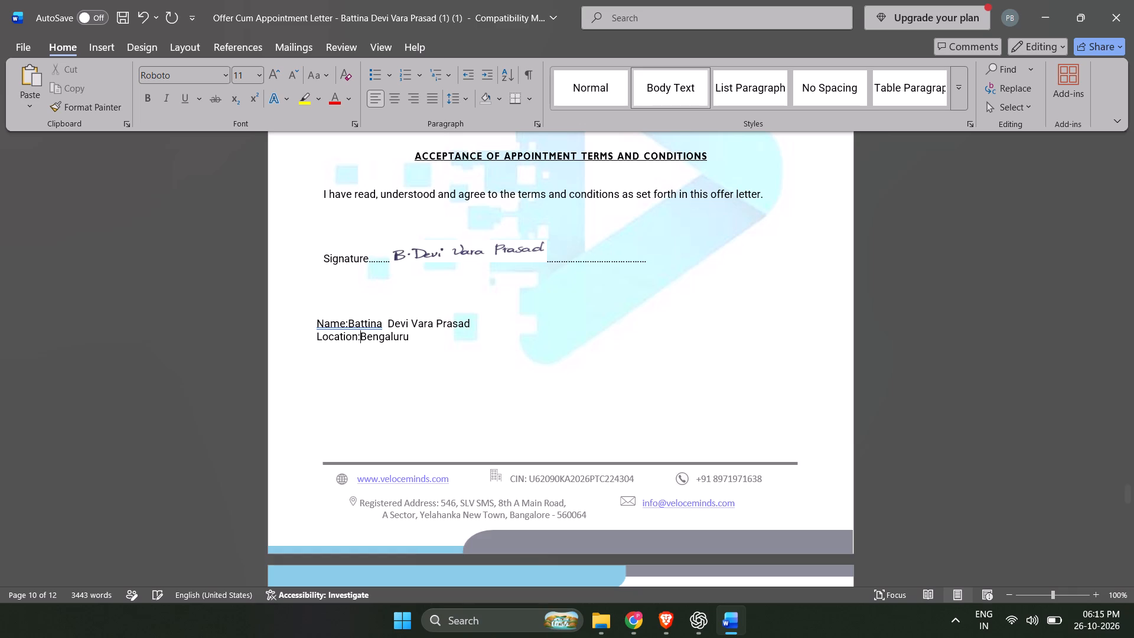
Tidy the spacing: add a space after the Name and Location colons and remove the extra space inside the name.
left_click(348, 323)
key("space")
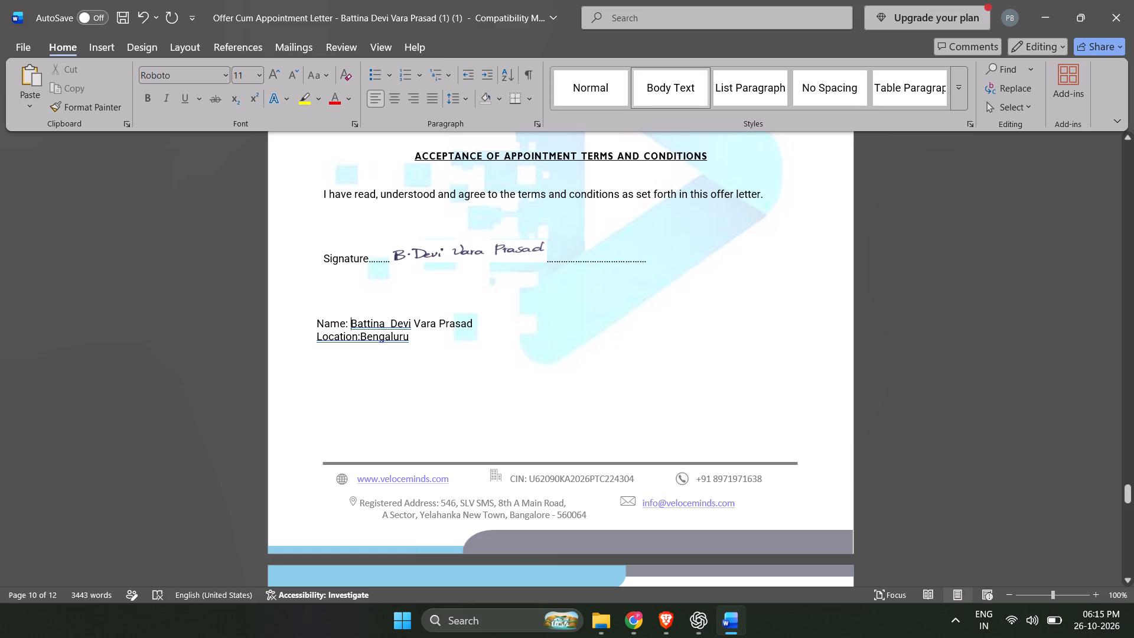
left_click(359, 337)
key("space")
left_click(392, 323)
key("BackSpace")
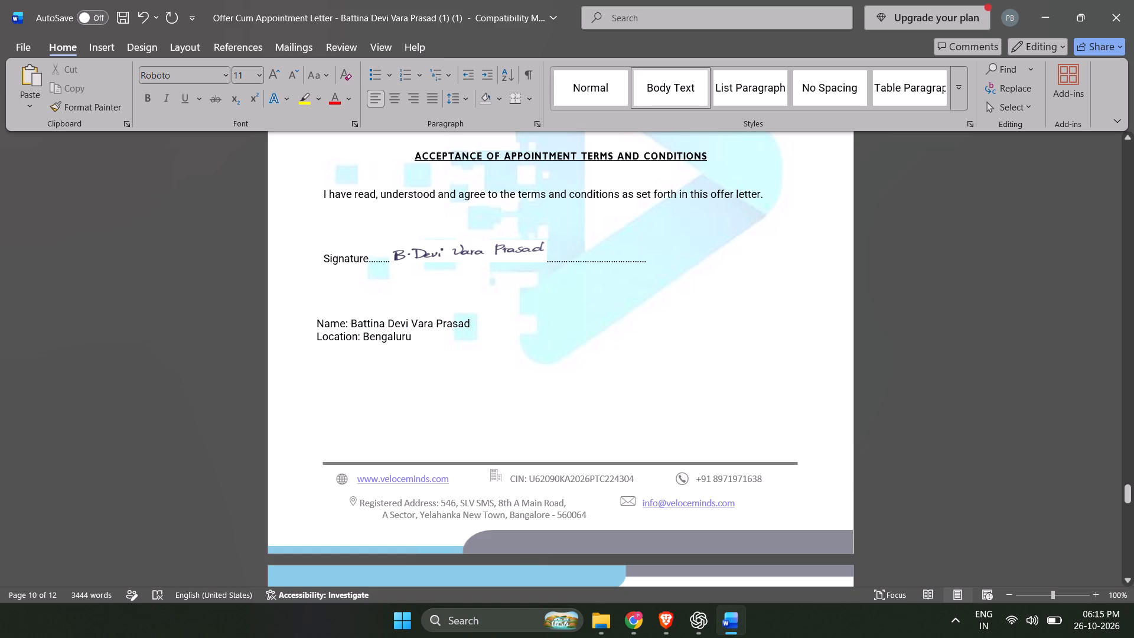
Review the acceptance section's signature, name and location lines along with the surrounding page content.
scroll(434, 347, "up", 2)
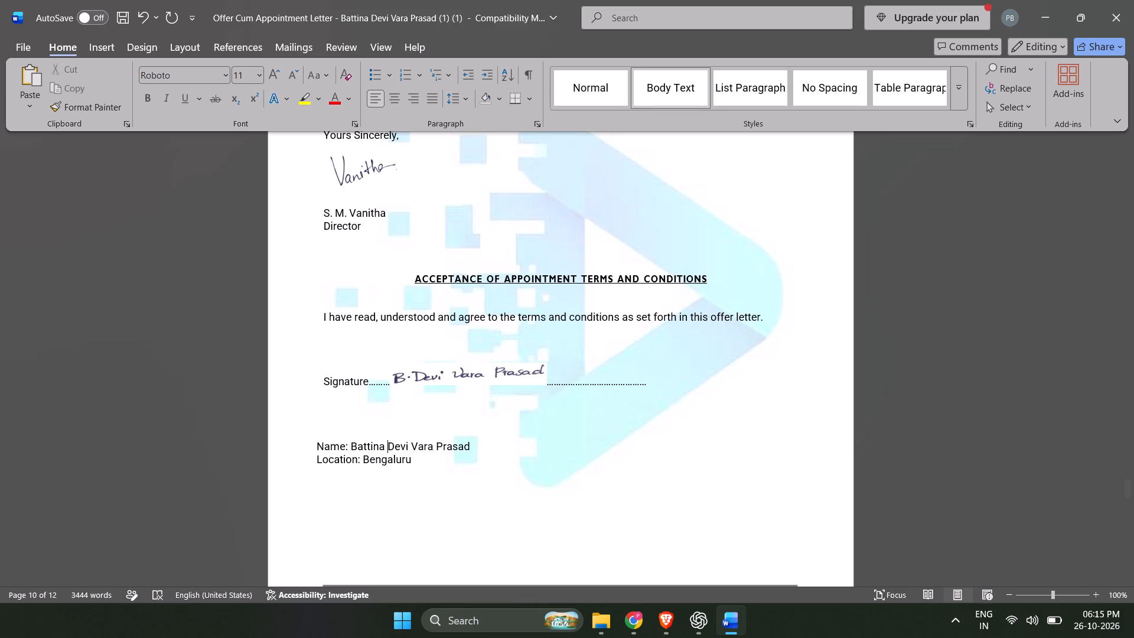
scroll(552, 386, "down", 4)
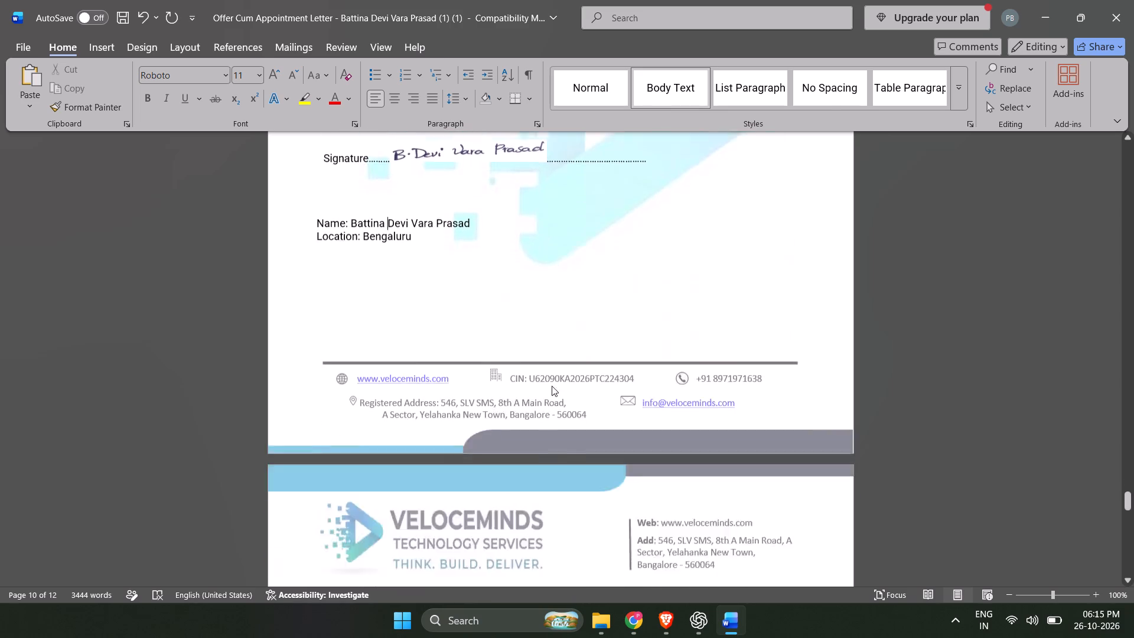
scroll(552, 386, "down", 1)
scroll(552, 386, "up", 4)
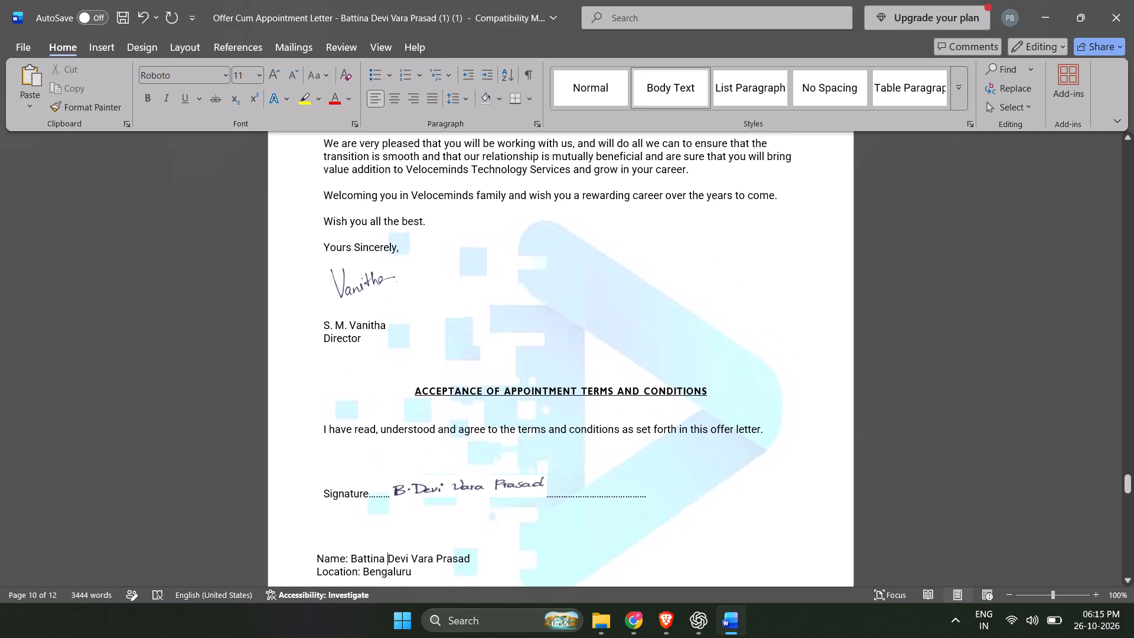
scroll(603, 484, "down", 1)
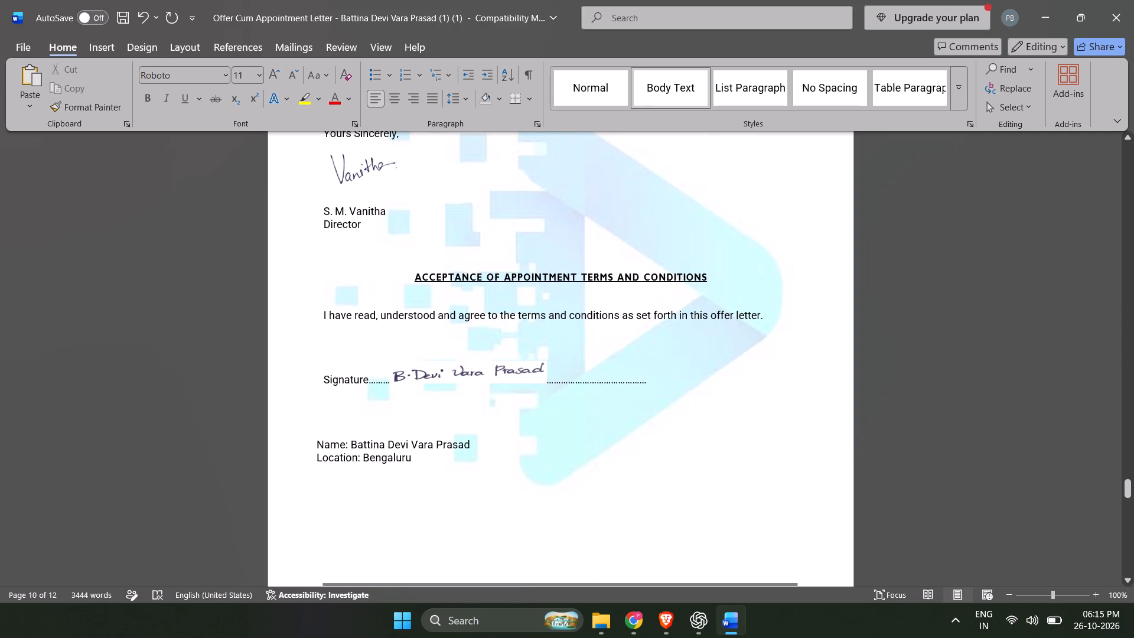
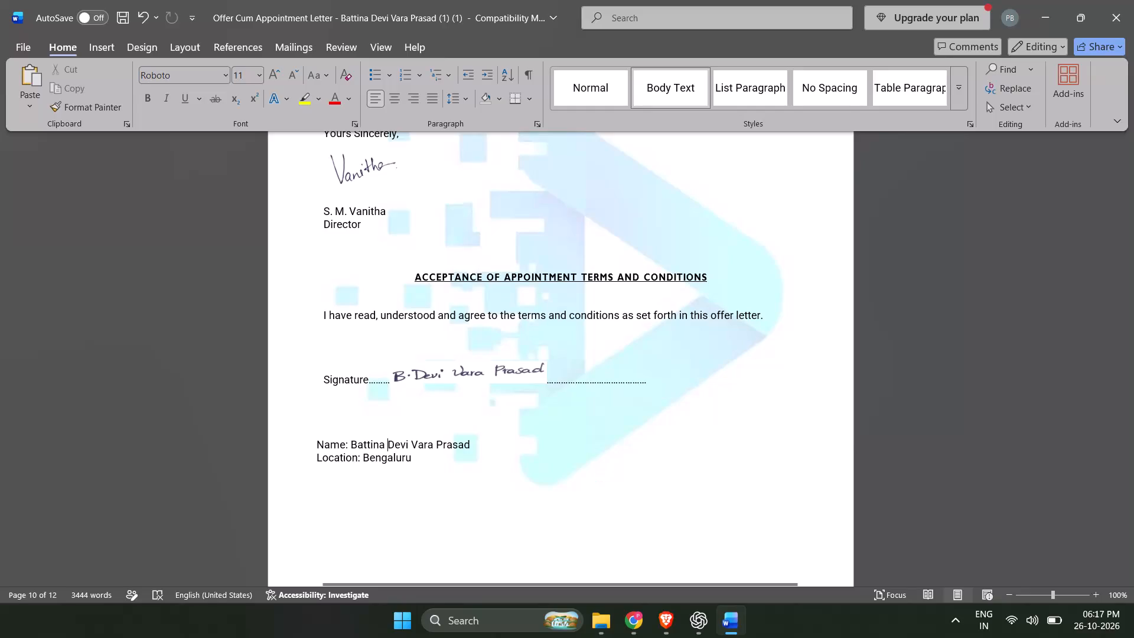
Review the Annexure A compensation table and the Annexure B document checklist that follow the acceptance section.
scroll(603, 484, "down", 3)
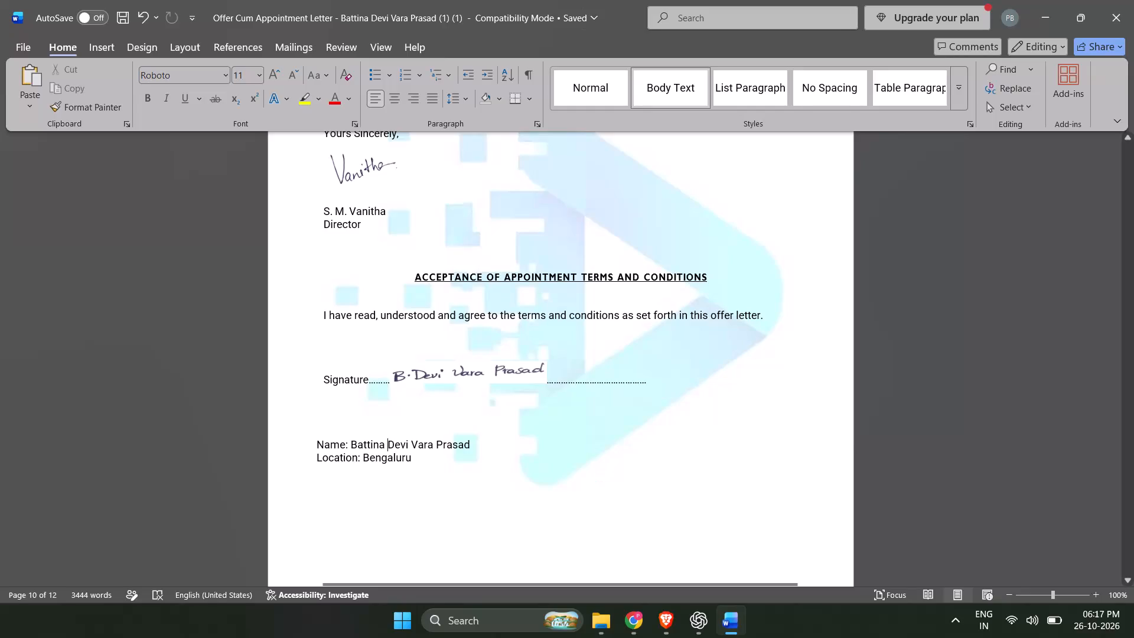
scroll(603, 484, "down", 20)
scroll(603, 484, "down", 20)
scroll(603, 484, "down", 20)
scroll(603, 484, "up", 2)
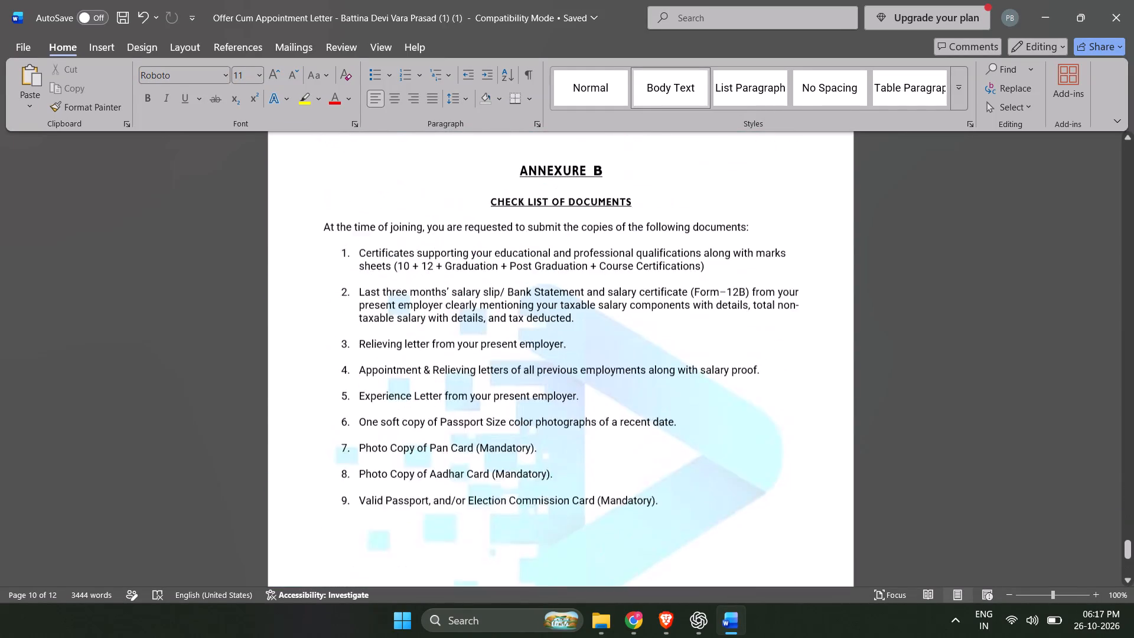
scroll(603, 484, "down", 3)
scroll(603, 484, "up", 3)
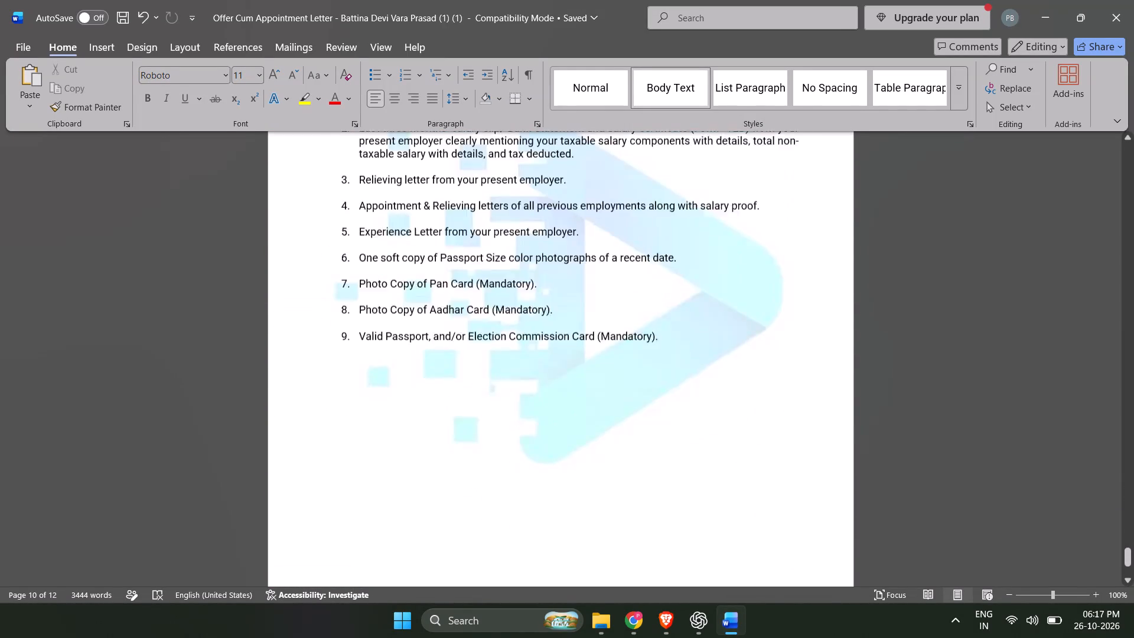
scroll(603, 484, "up", 4)
scroll(603, 484, "down", 2)
scroll(603, 484, "up", 1)
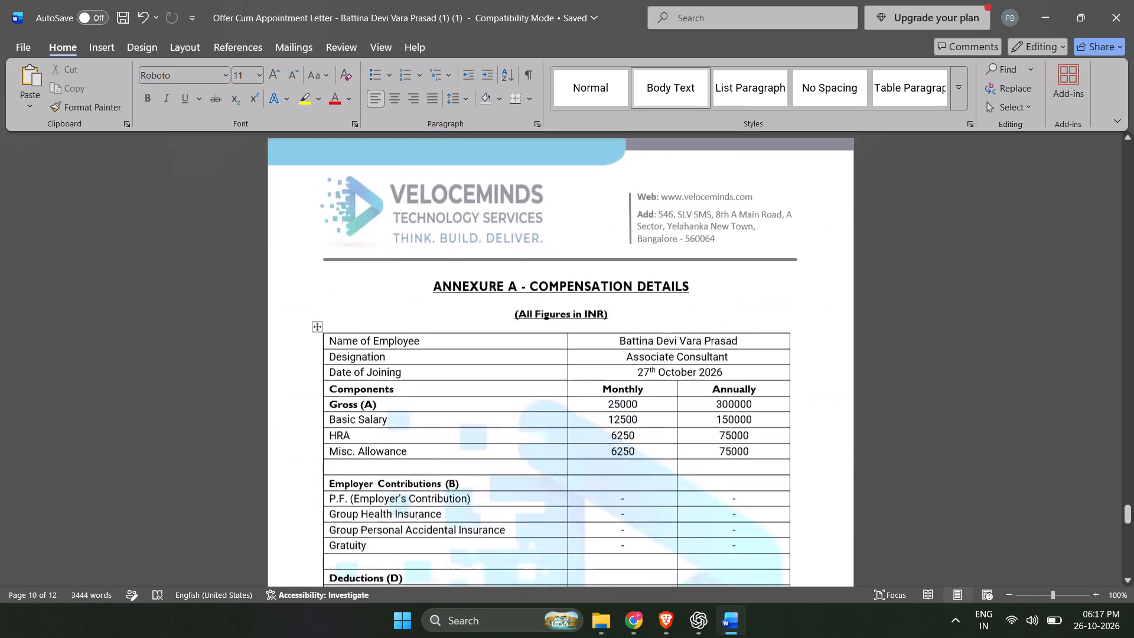
scroll(603, 484, "up", 2)
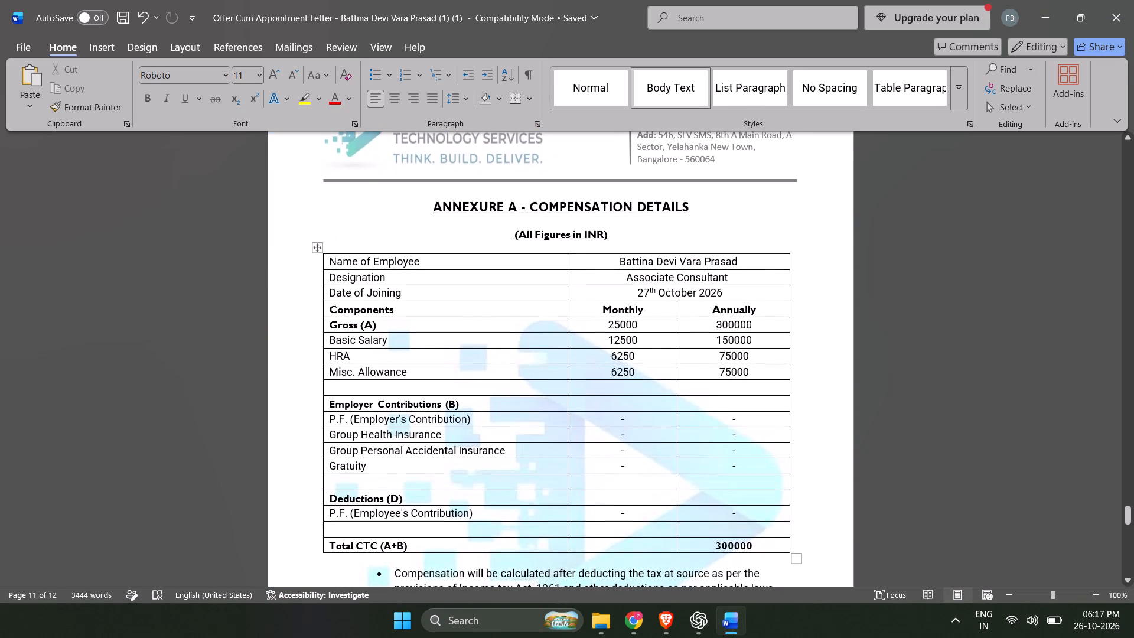
scroll(603, 484, "up", 3)
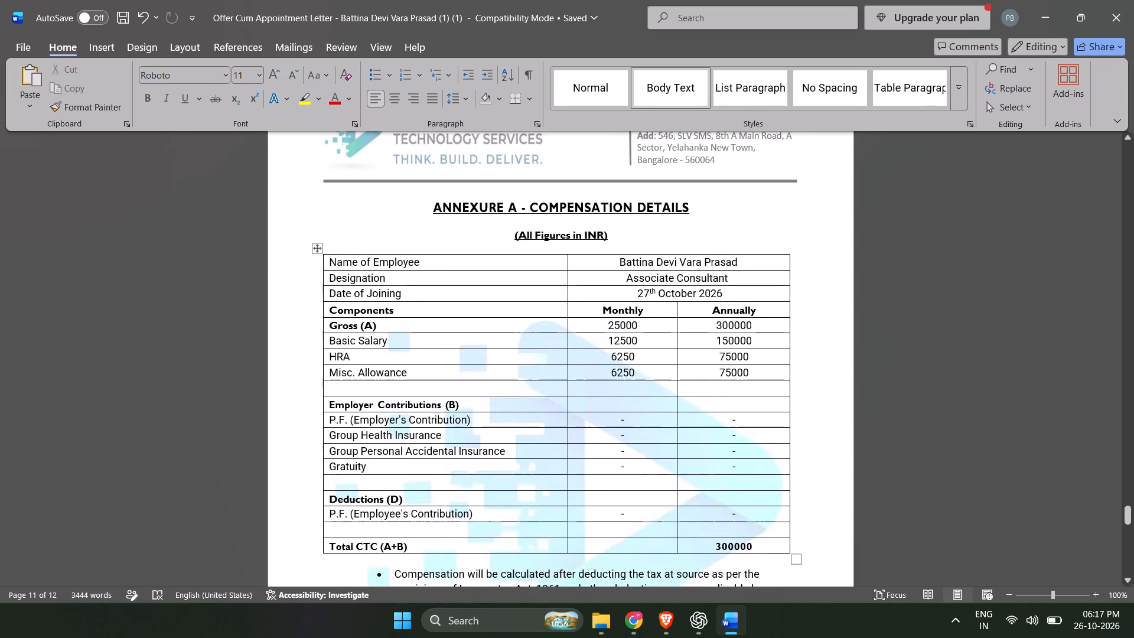
scroll(603, 484, "up", 20)
scroll(603, 484, "up", 7)
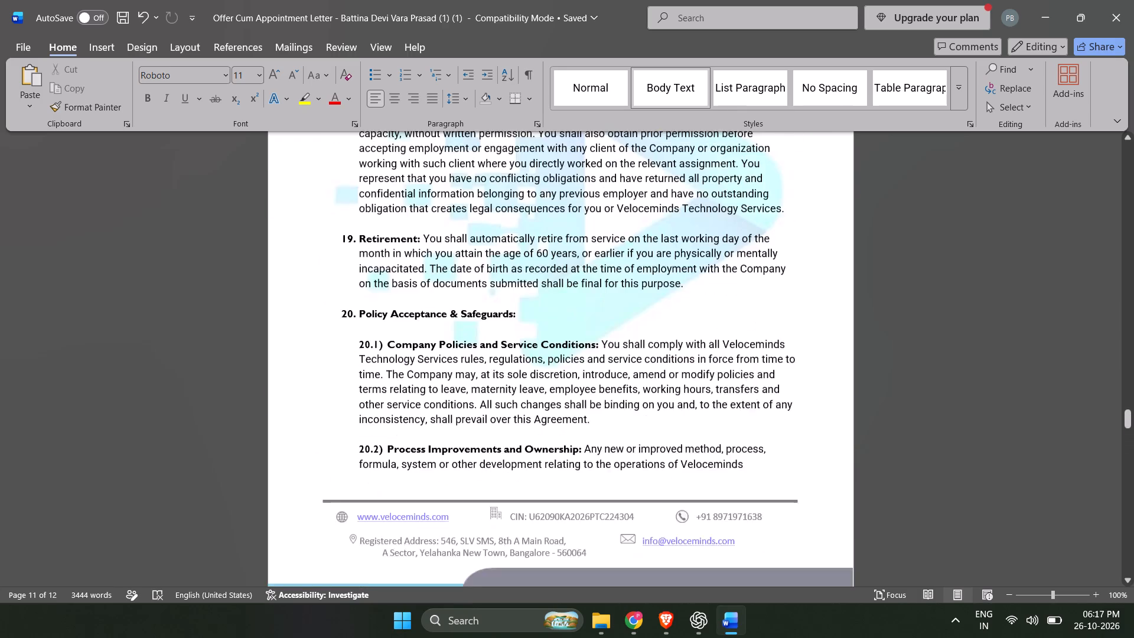
Look through the letter's pages, from the opening page and employment terms to the signed acceptance section and annexures.
scroll(603, 484, "up", 9)
scroll(603, 484, "down", 1, "ctrl")
scroll(603, 484, "up", 1, "ctrl")
scroll(603, 484, "down", 1, "ctrl")
scroll(603, 484, "up", 1, "ctrl")
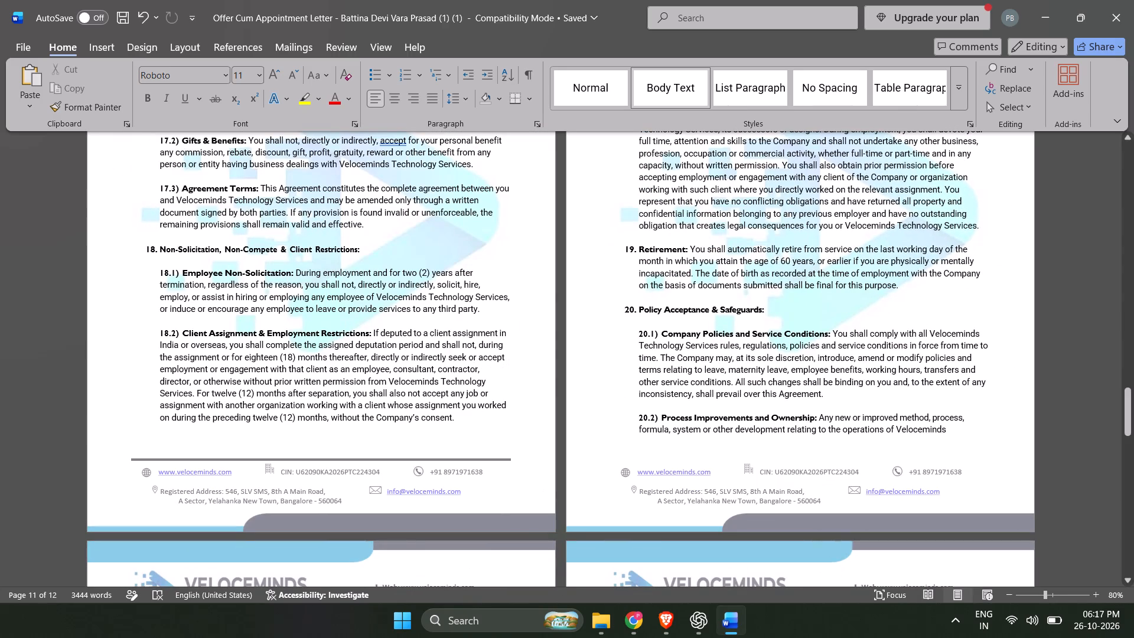
scroll(494, 433, "down", 9)
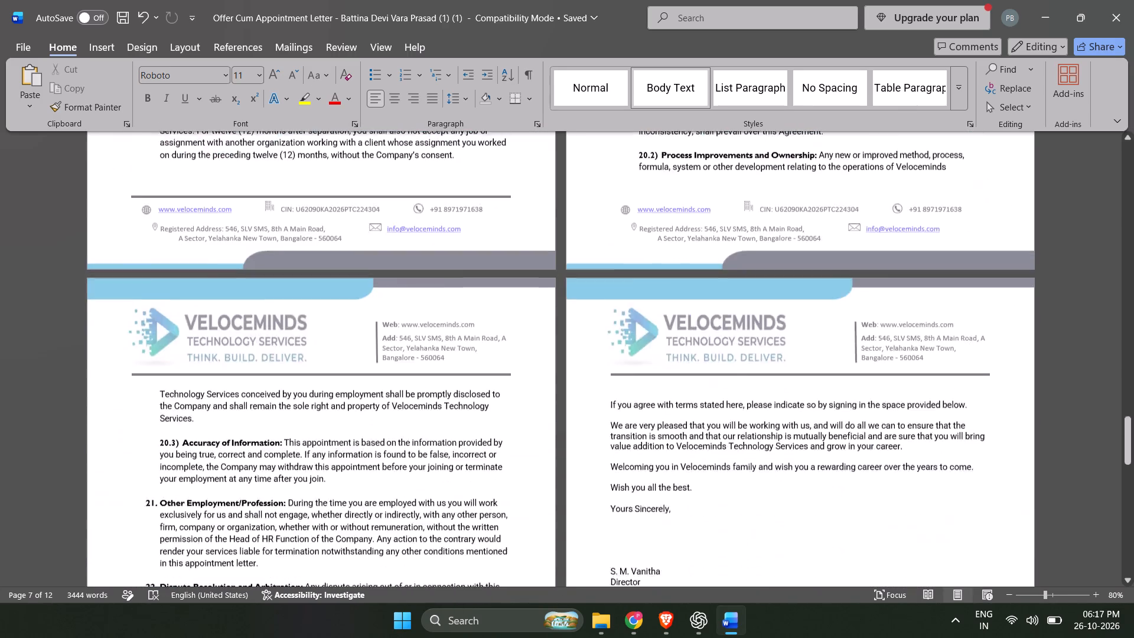
scroll(494, 433, "down", 15)
scroll(494, 433, "down", 7)
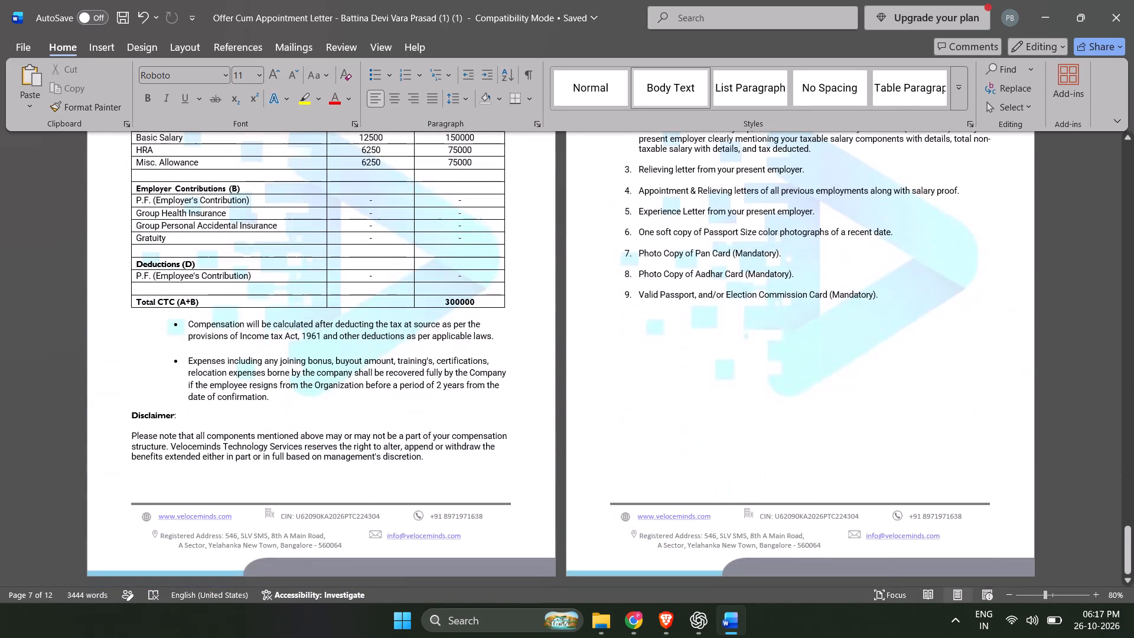
scroll(479, 379, "down", 4)
scroll(479, 379, "up", 20)
scroll(479, 379, "up", 13)
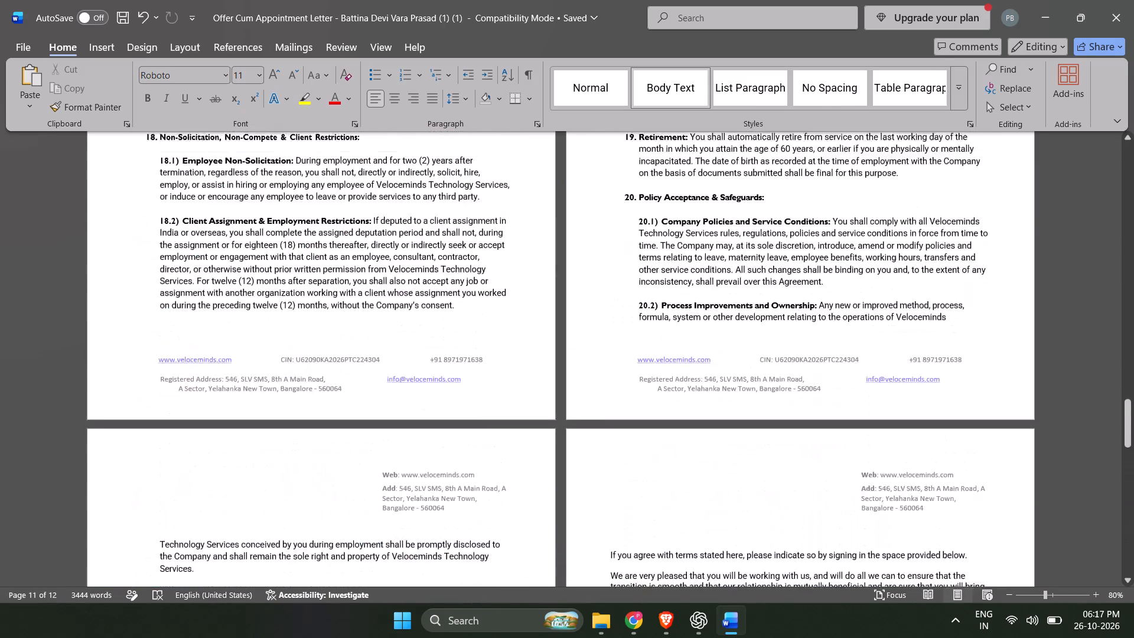
scroll(479, 379, "up", 20)
scroll(479, 379, "up", 20)
scroll(479, 379, "up", 20)
scroll(479, 379, "up", 1)
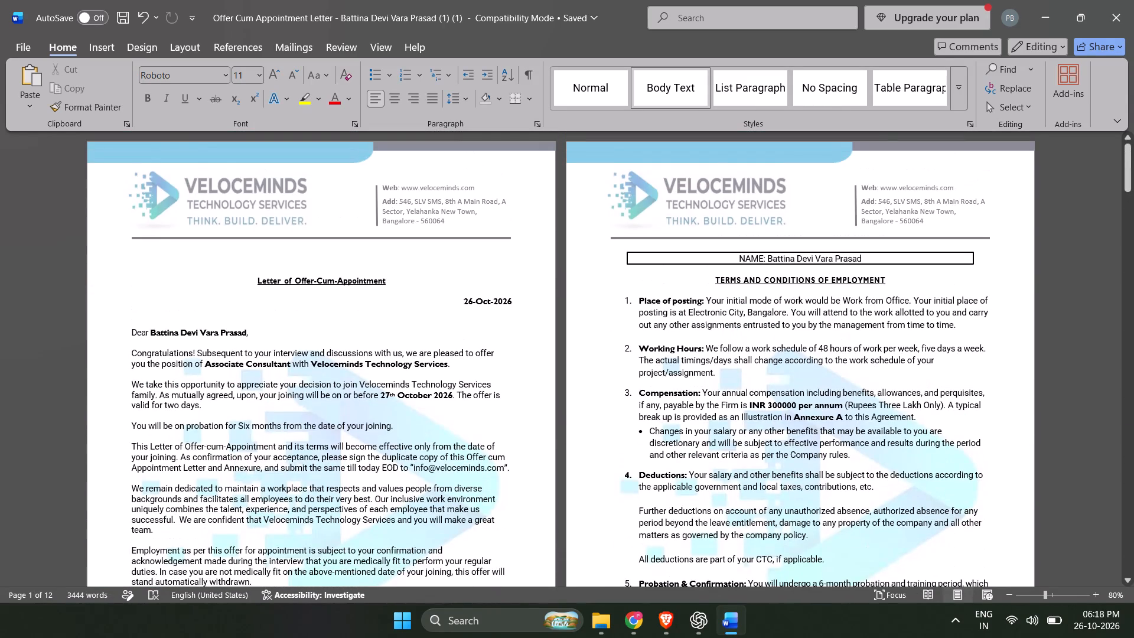
scroll(421, 476, "down", 3)
scroll(421, 476, "down", 20)
scroll(421, 476, "down", 5)
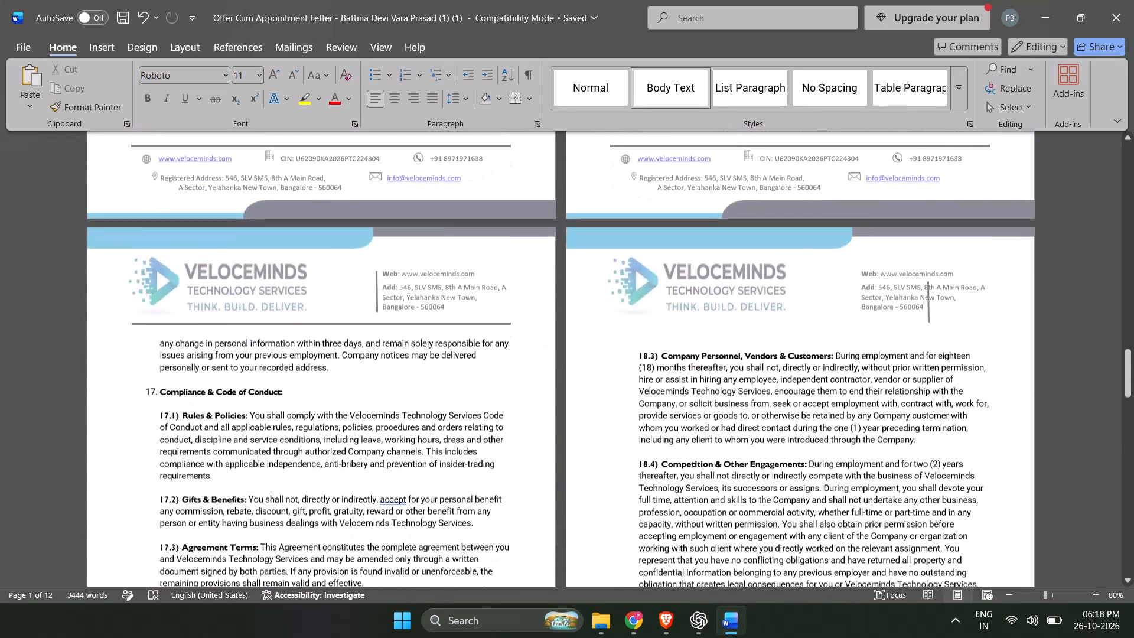
scroll(421, 476, "down", 20)
scroll(421, 476, "down", 20)
scroll(421, 476, "down", 11)
scroll(387, 406, "up", 6)
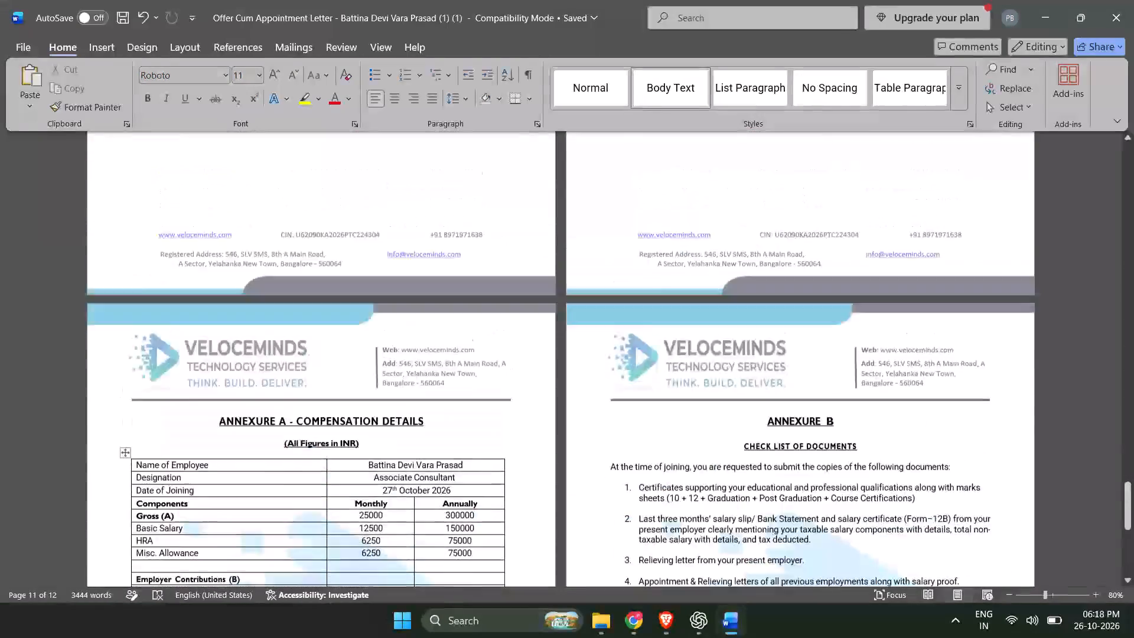
scroll(387, 406, "up", 5)
scroll(387, 406, "down", 2)
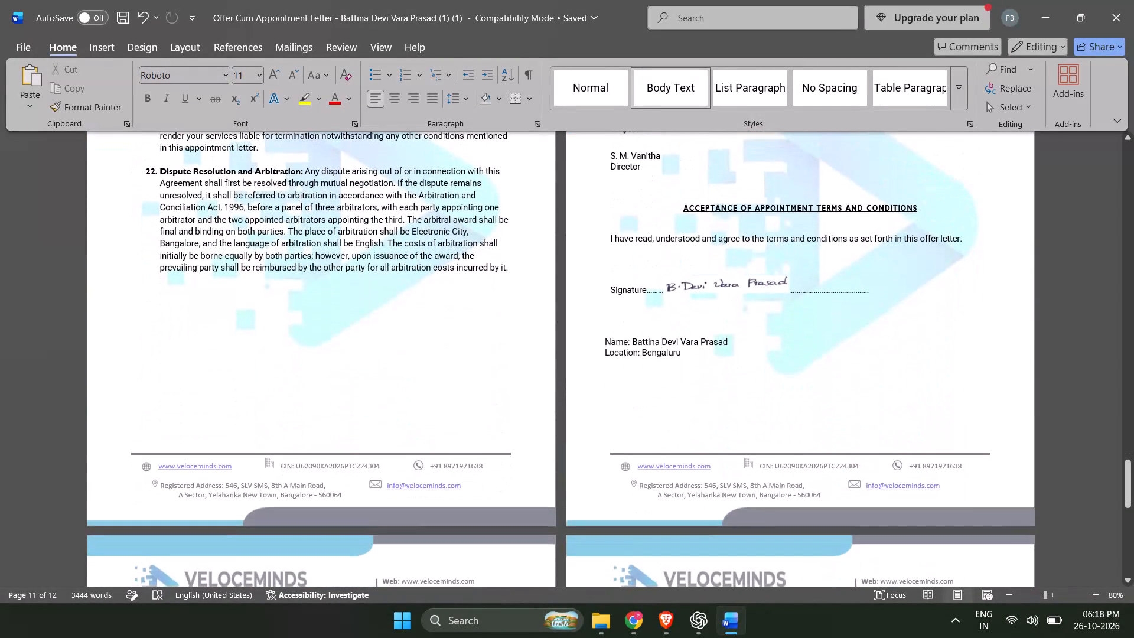
Check the whole letter once more, from the acceptance section through the annexures and back to the first page.
key("ctrl+a")
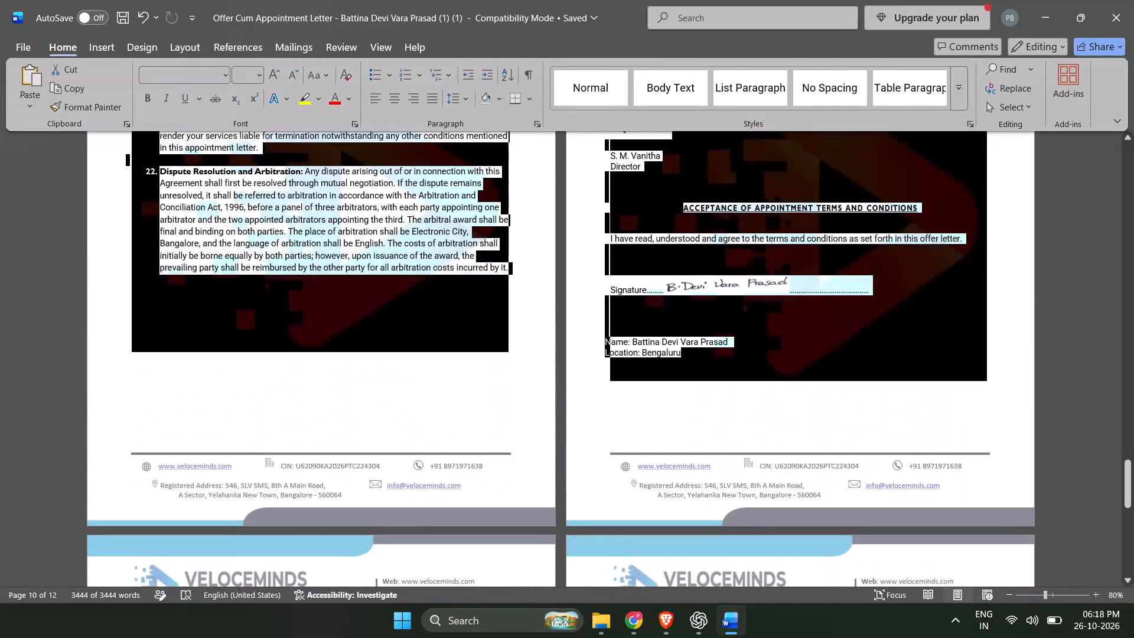
left_click(729, 428)
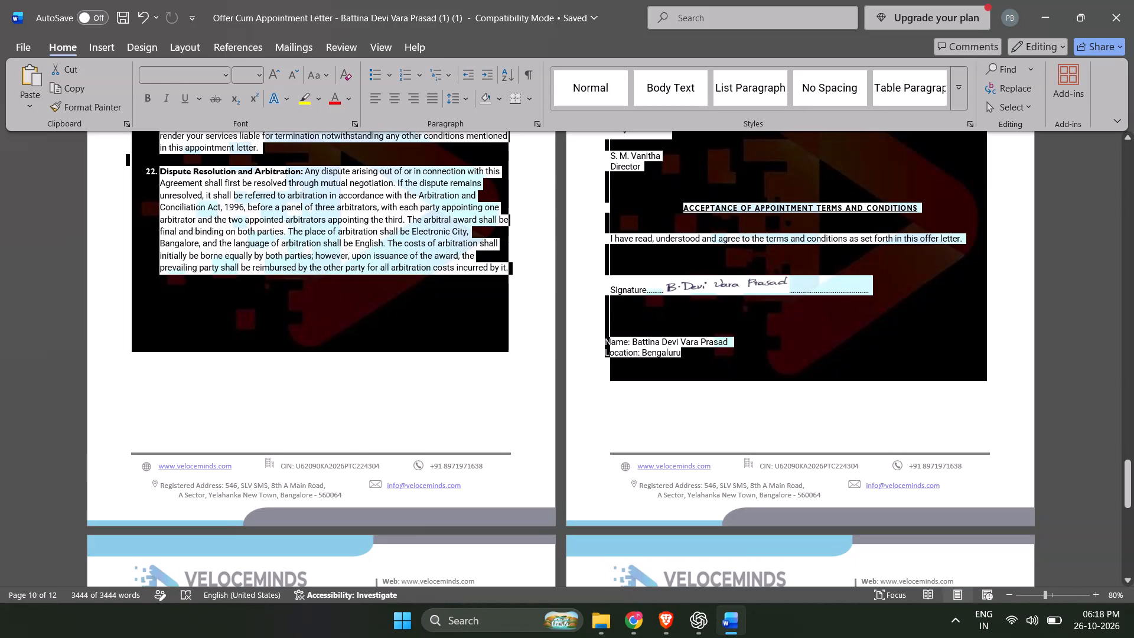
scroll(588, 486, "down", 8)
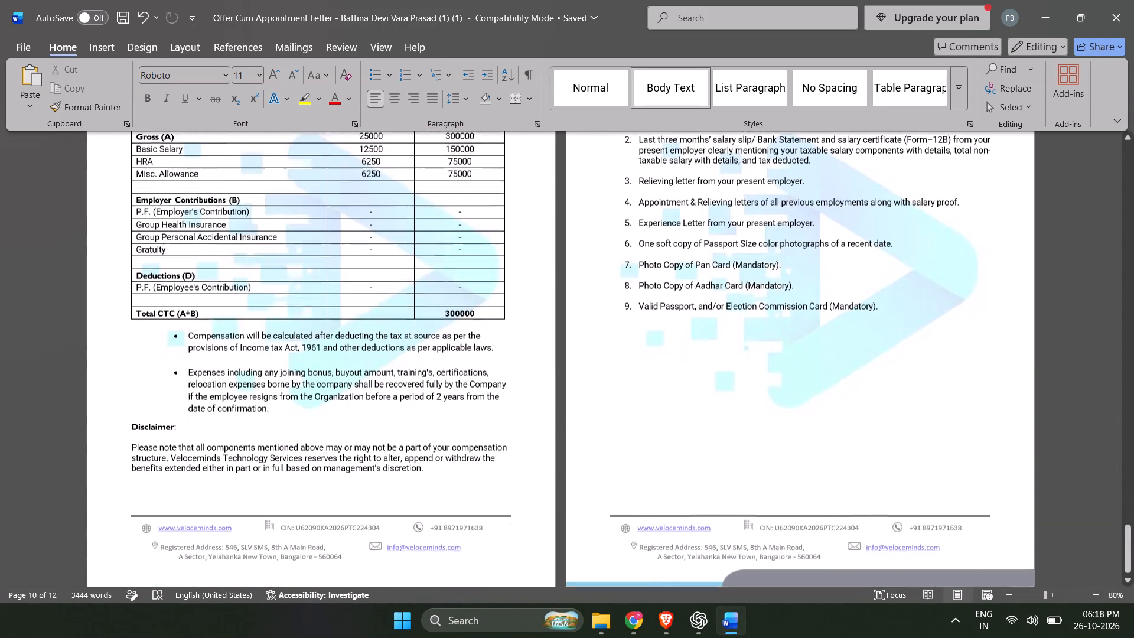
scroll(588, 486, "down", 3)
scroll(588, 486, "up", 20)
scroll(588, 486, "up", 20)
scroll(588, 486, "up", 20)
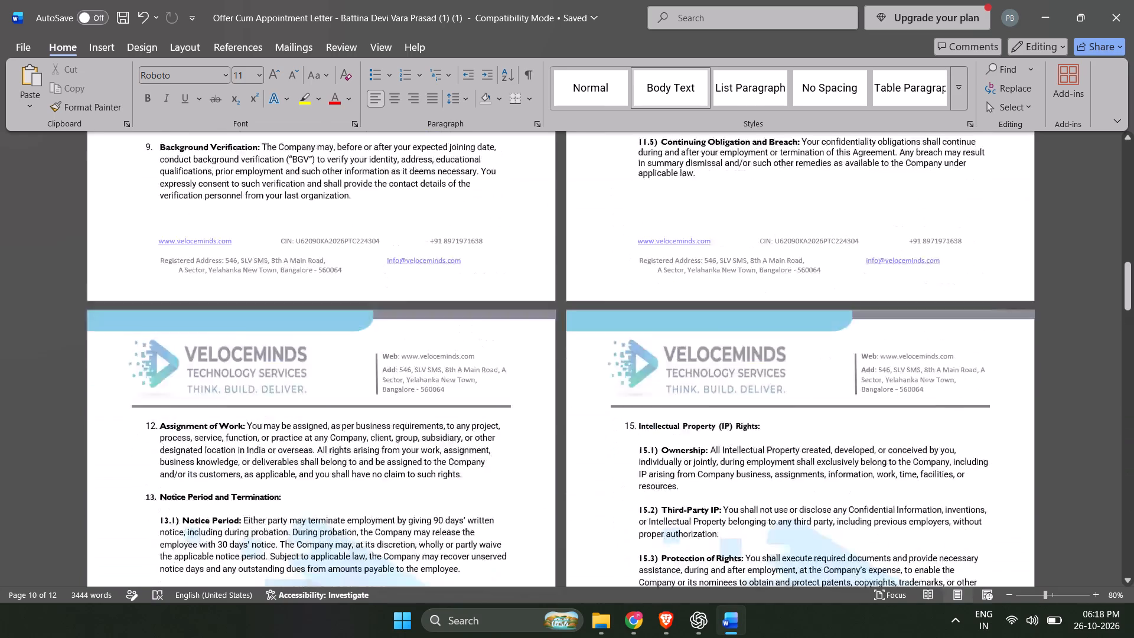
scroll(588, 486, "up", 20)
scroll(588, 486, "up", 20)
scroll(588, 486, "up", 6)
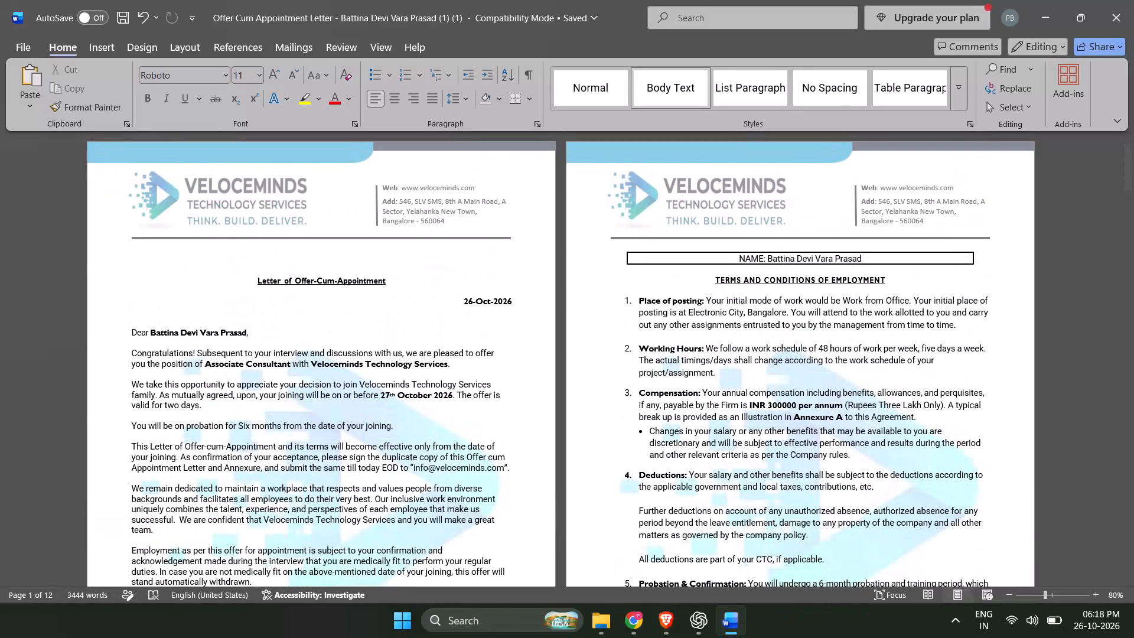
Close the completed offer letter document.
left_click(1130, 8)
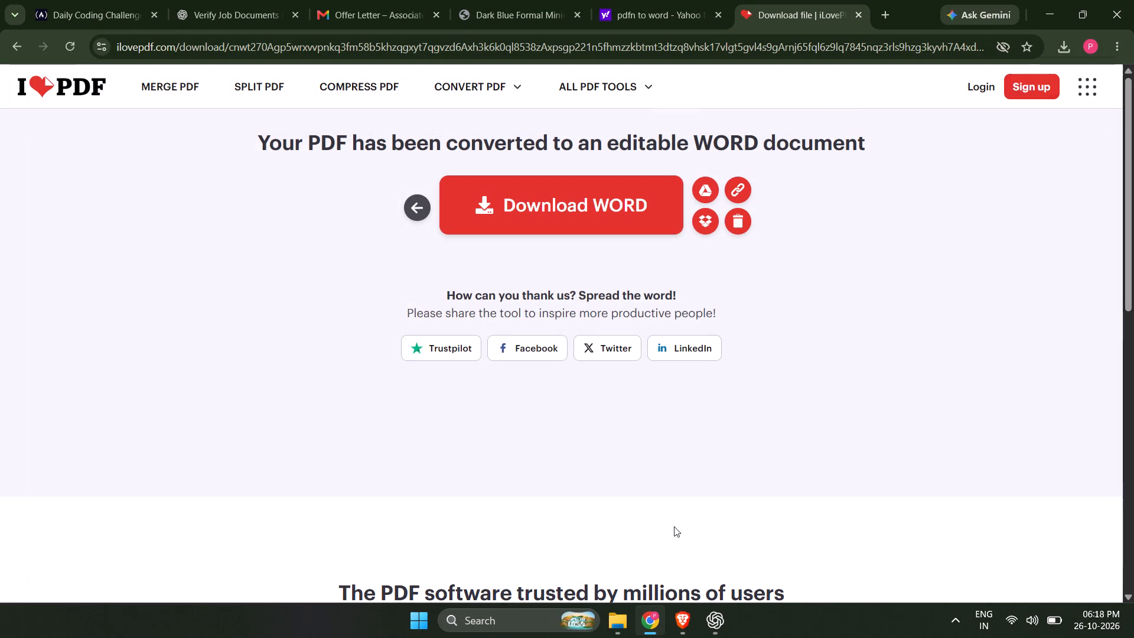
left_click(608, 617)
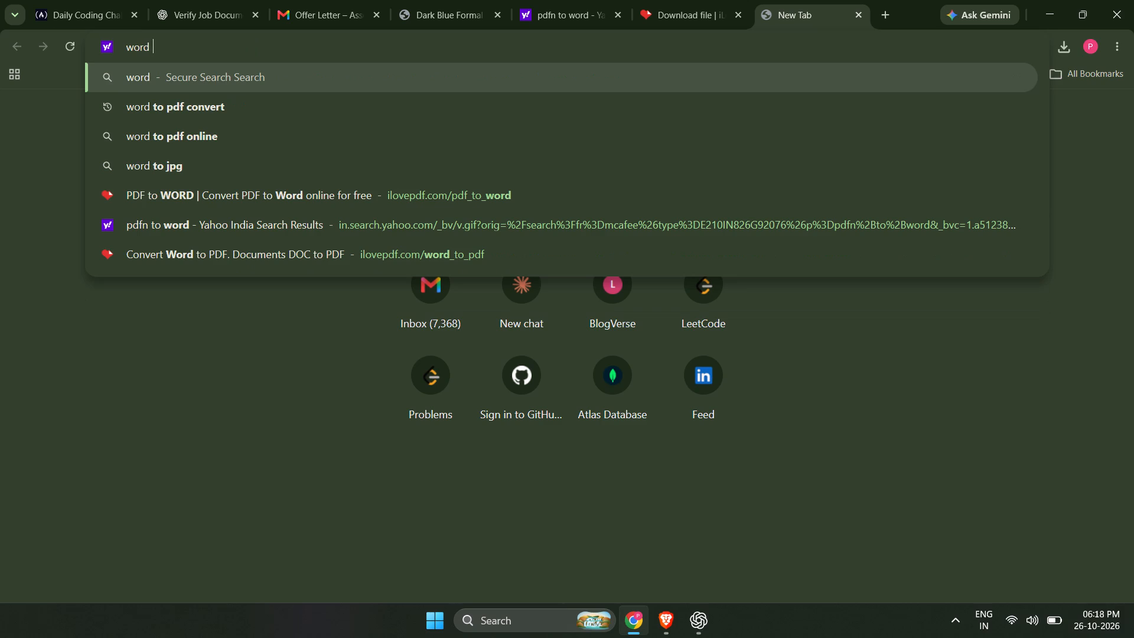
left_click(382, 99)
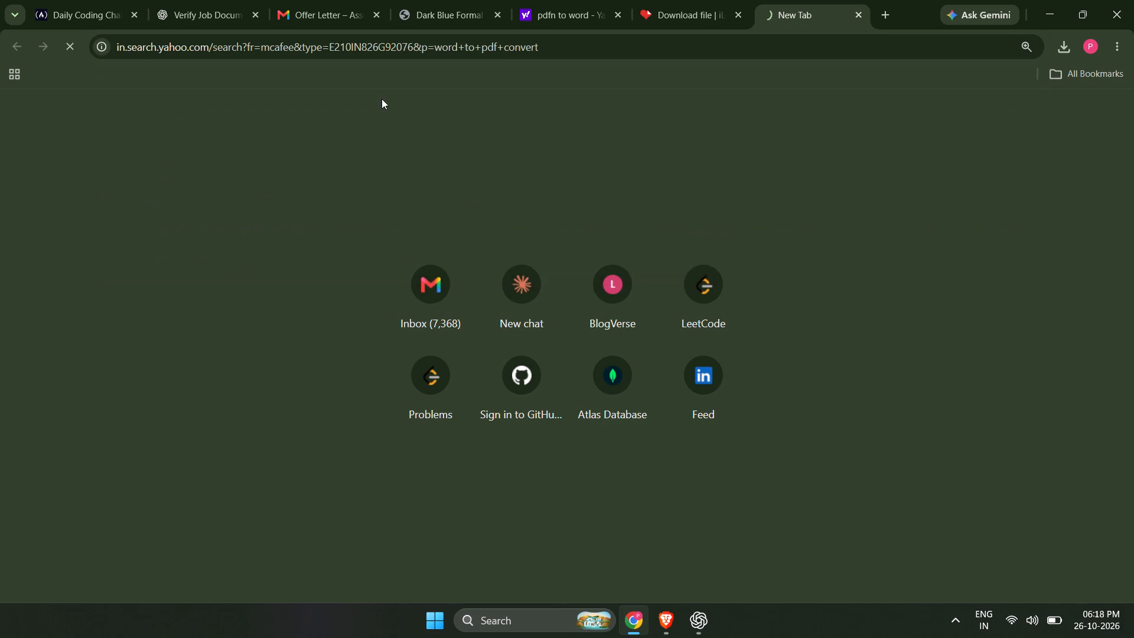
left_click(222, 235)
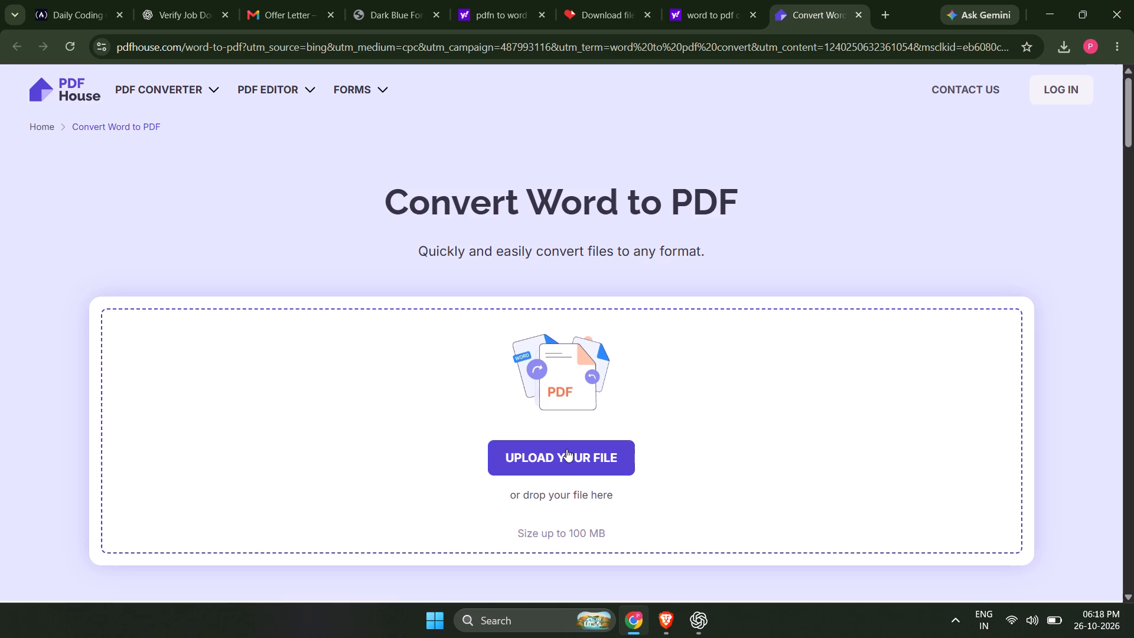
Upload the Offer Cum Appointment Letter Word file from the Downloads folder to the PDF House converter.
left_click(585, 463)
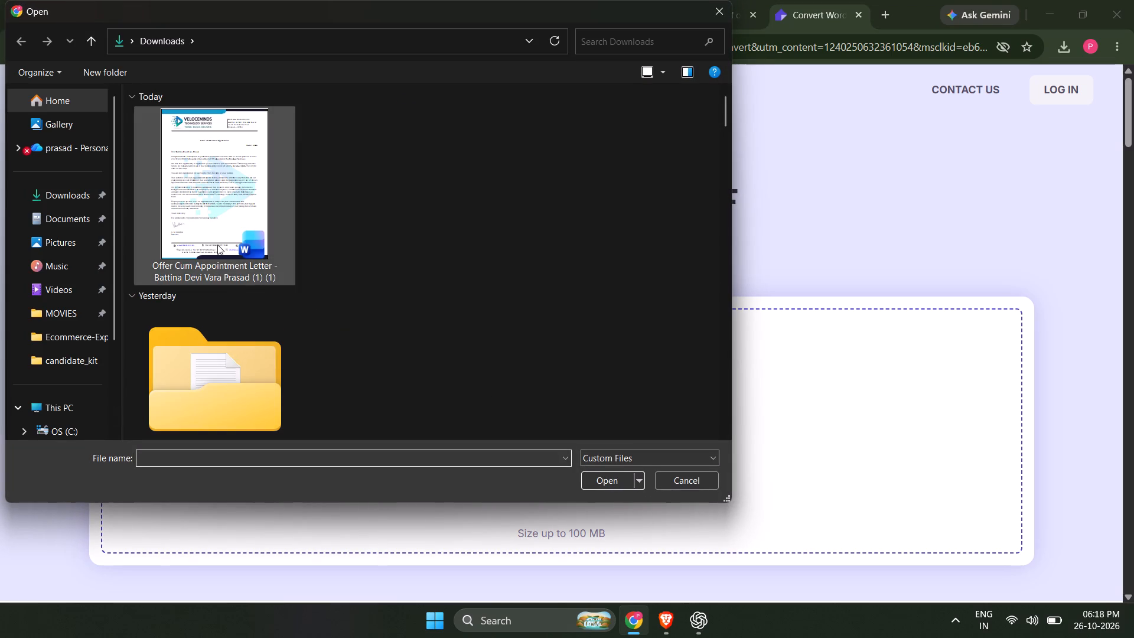
left_click(72, 197)
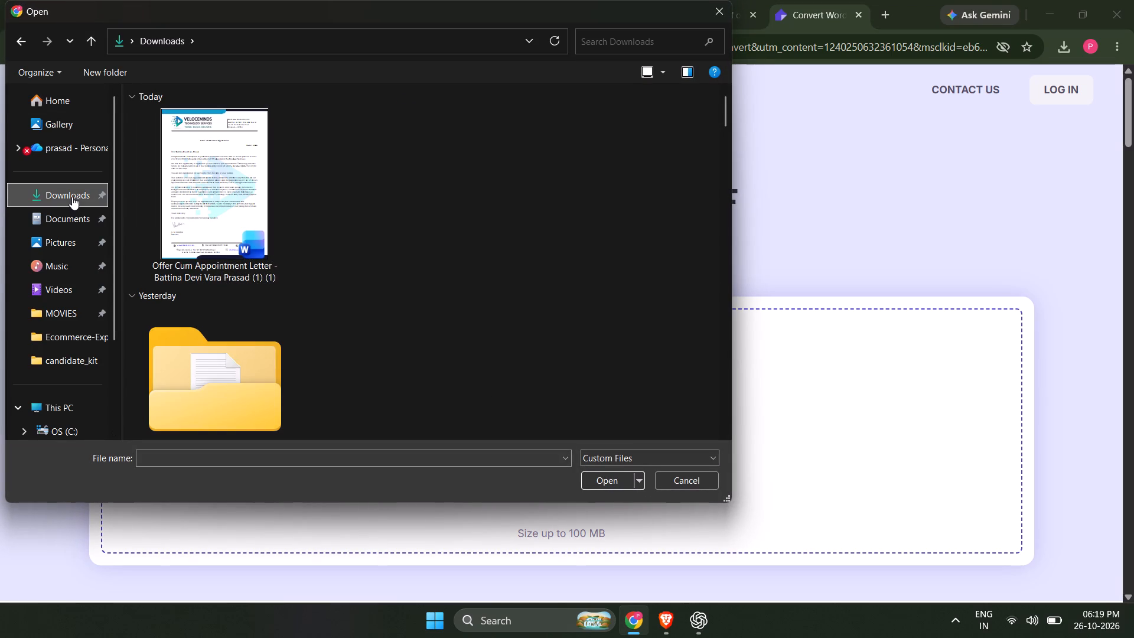
scroll(207, 230, "up", 2)
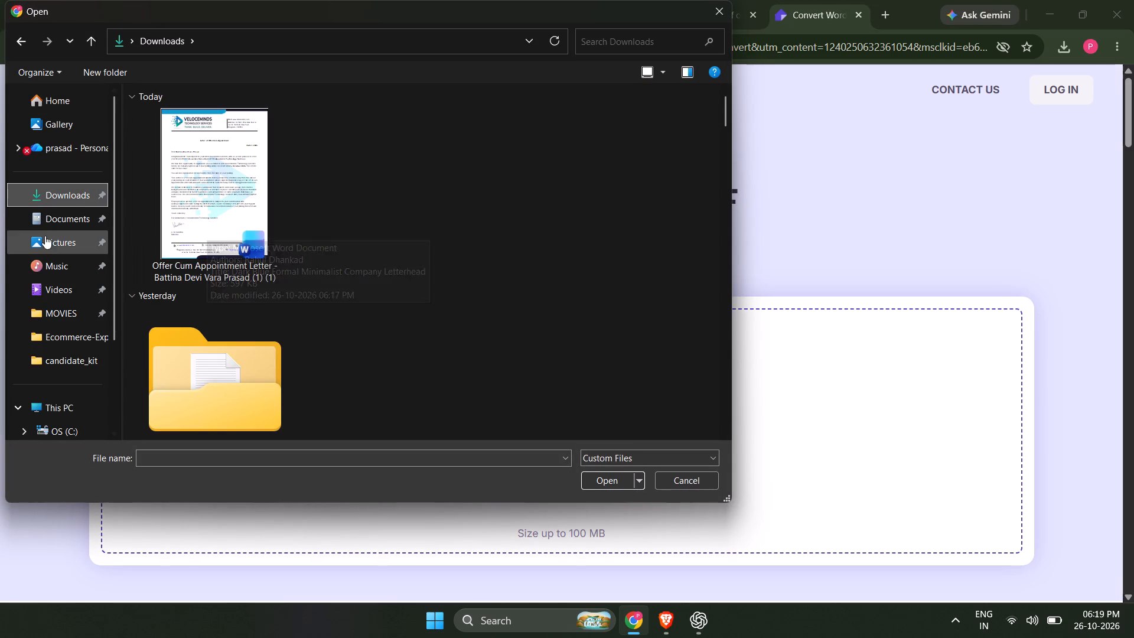
left_click(45, 222)
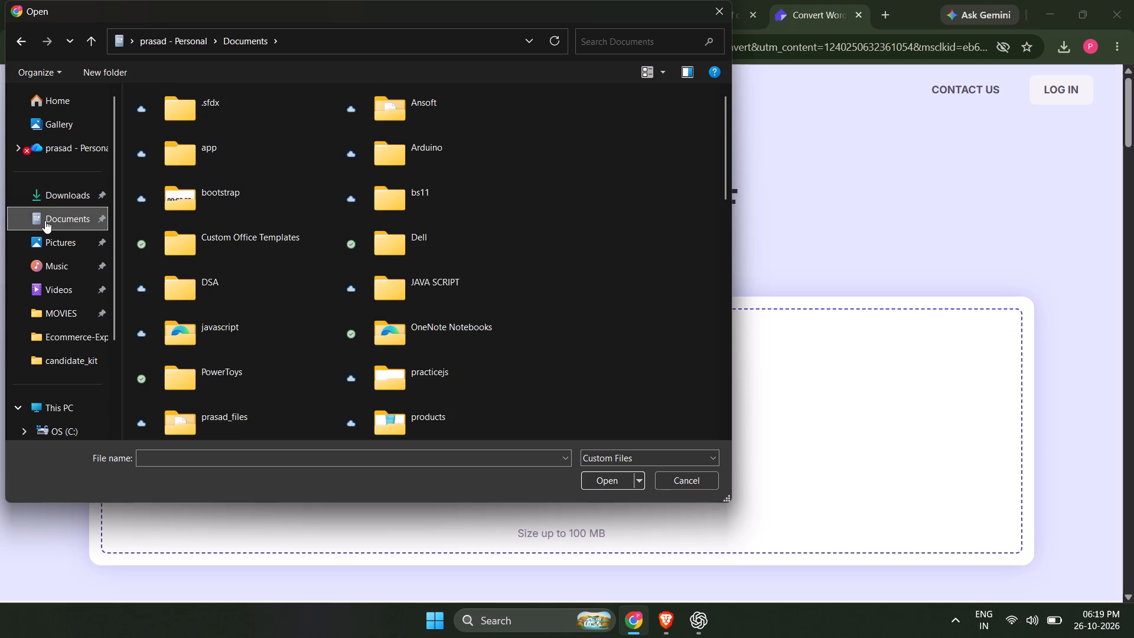
left_click(41, 201)
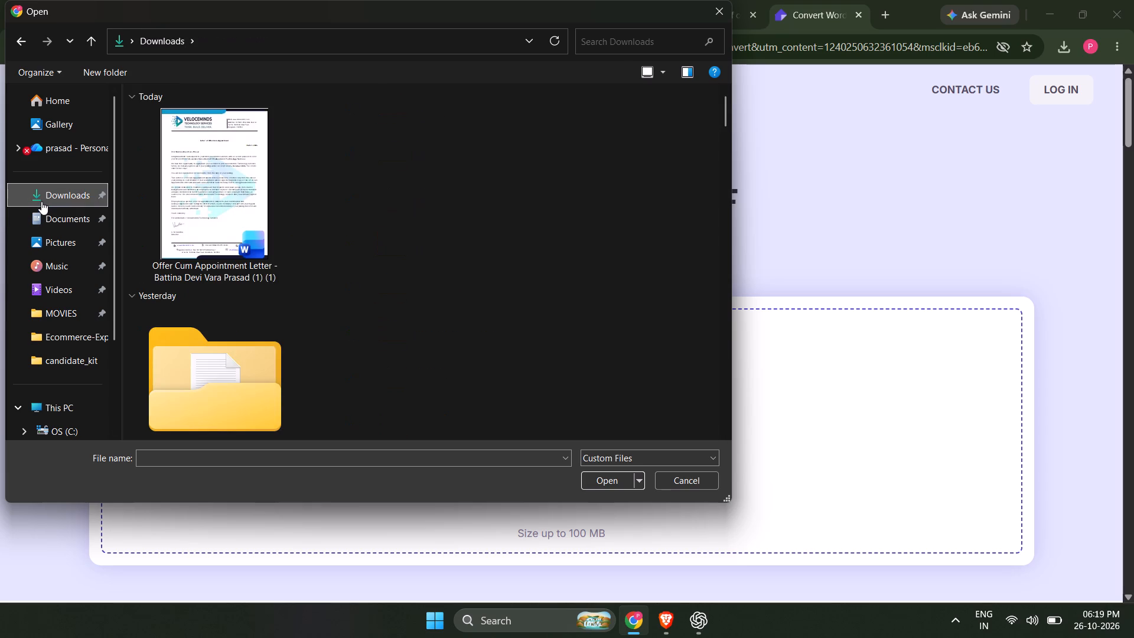
double_click(187, 202)
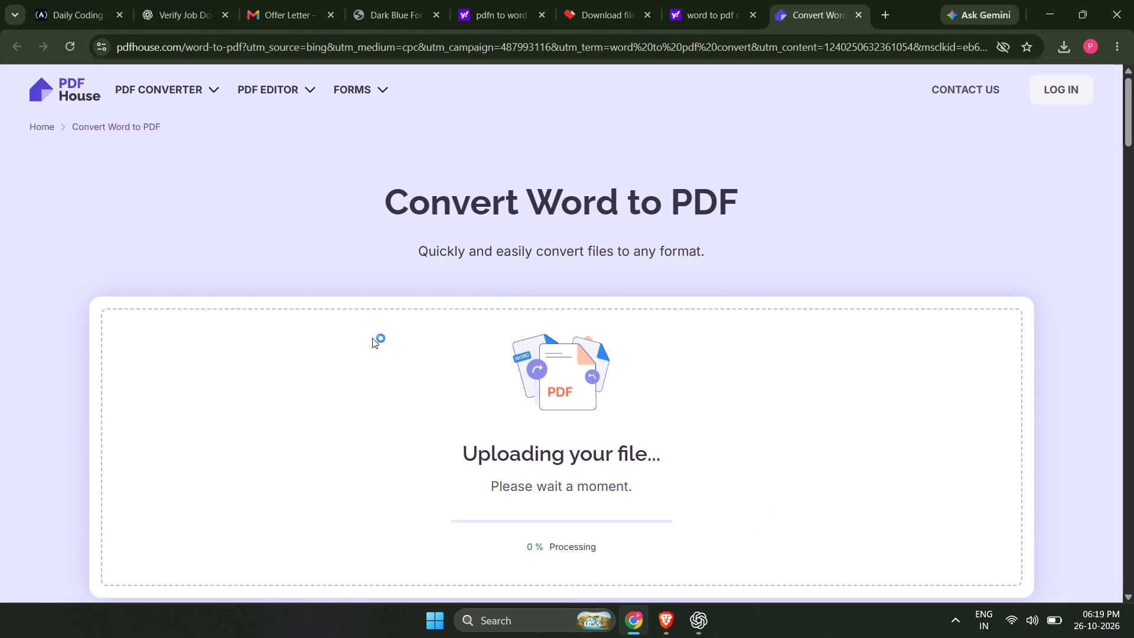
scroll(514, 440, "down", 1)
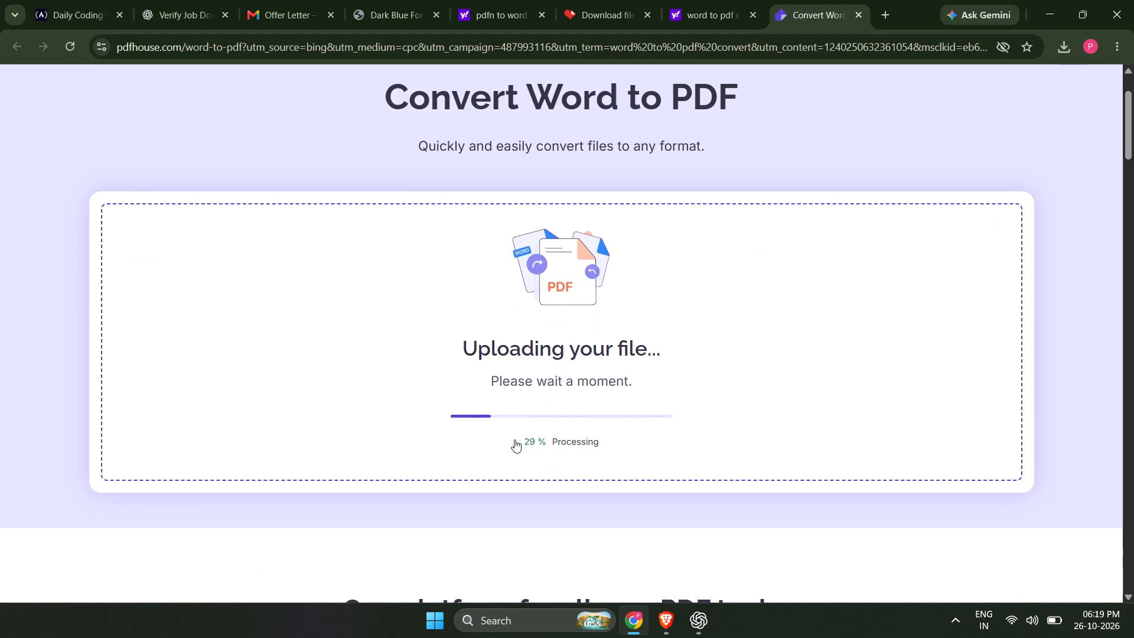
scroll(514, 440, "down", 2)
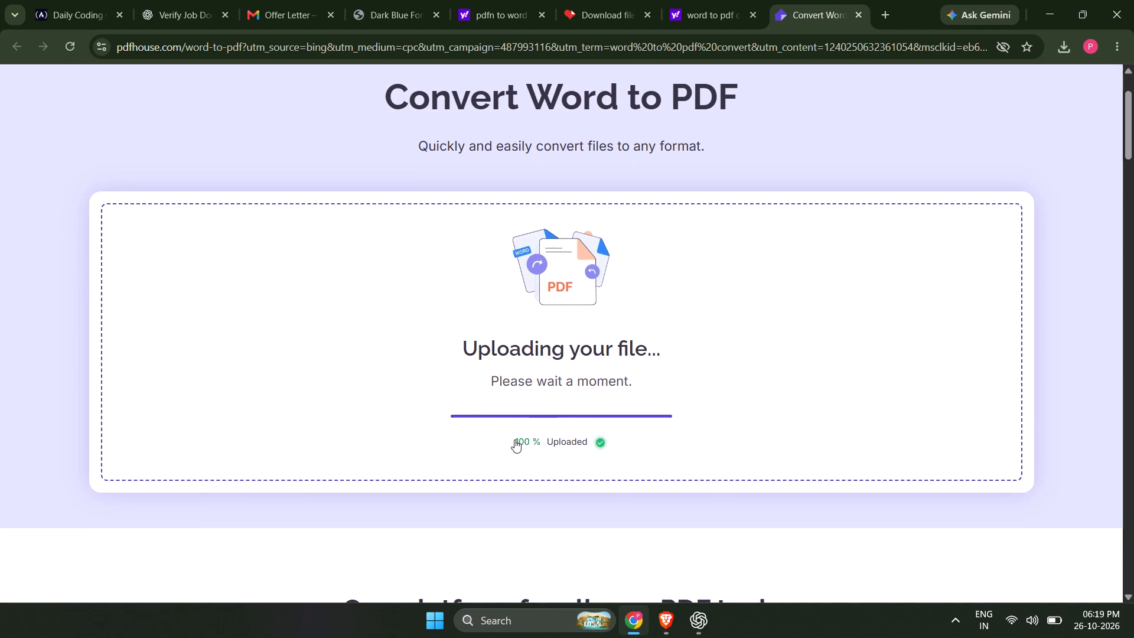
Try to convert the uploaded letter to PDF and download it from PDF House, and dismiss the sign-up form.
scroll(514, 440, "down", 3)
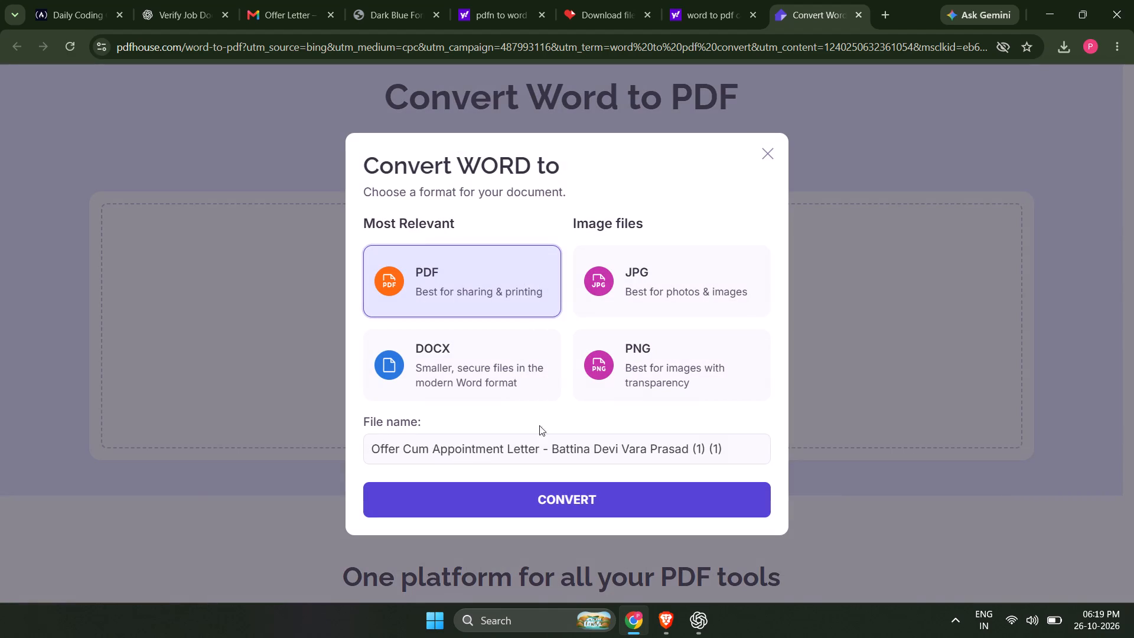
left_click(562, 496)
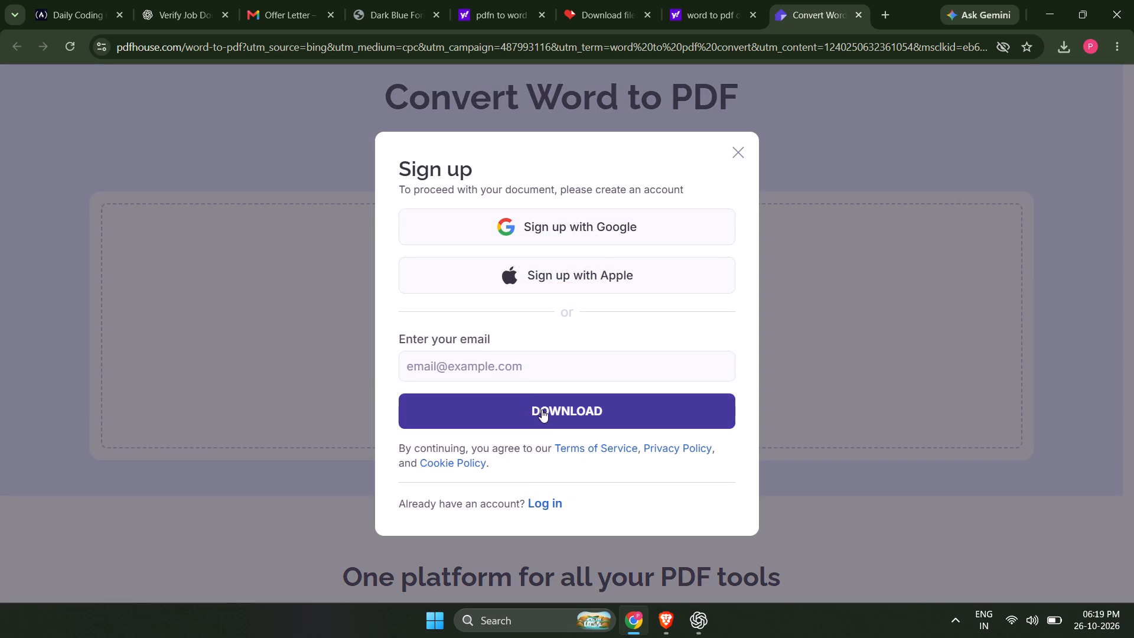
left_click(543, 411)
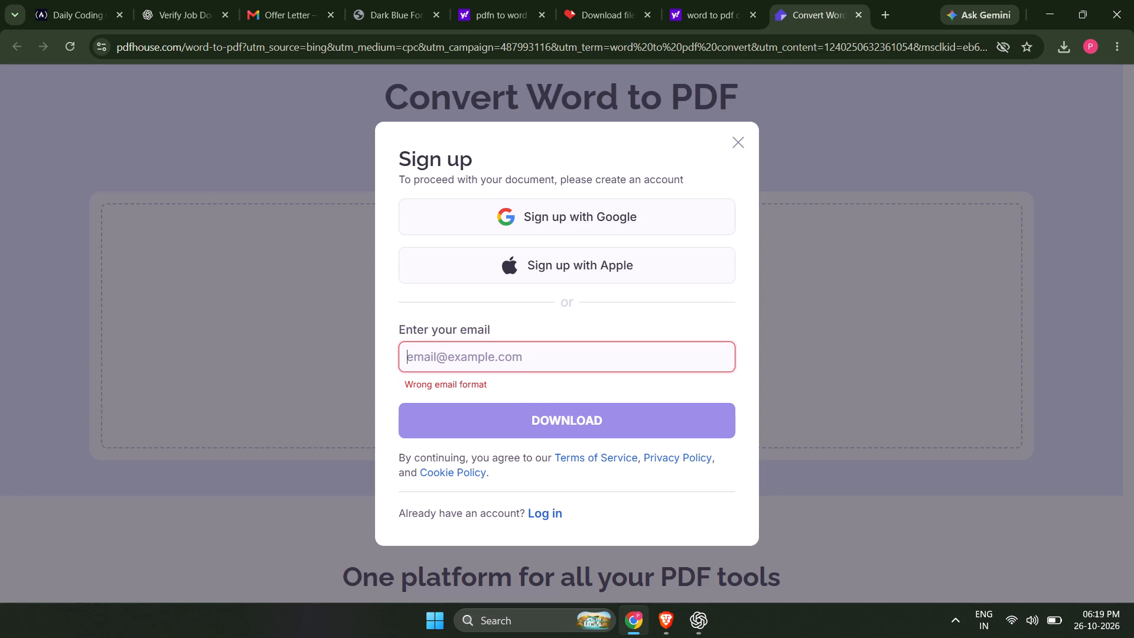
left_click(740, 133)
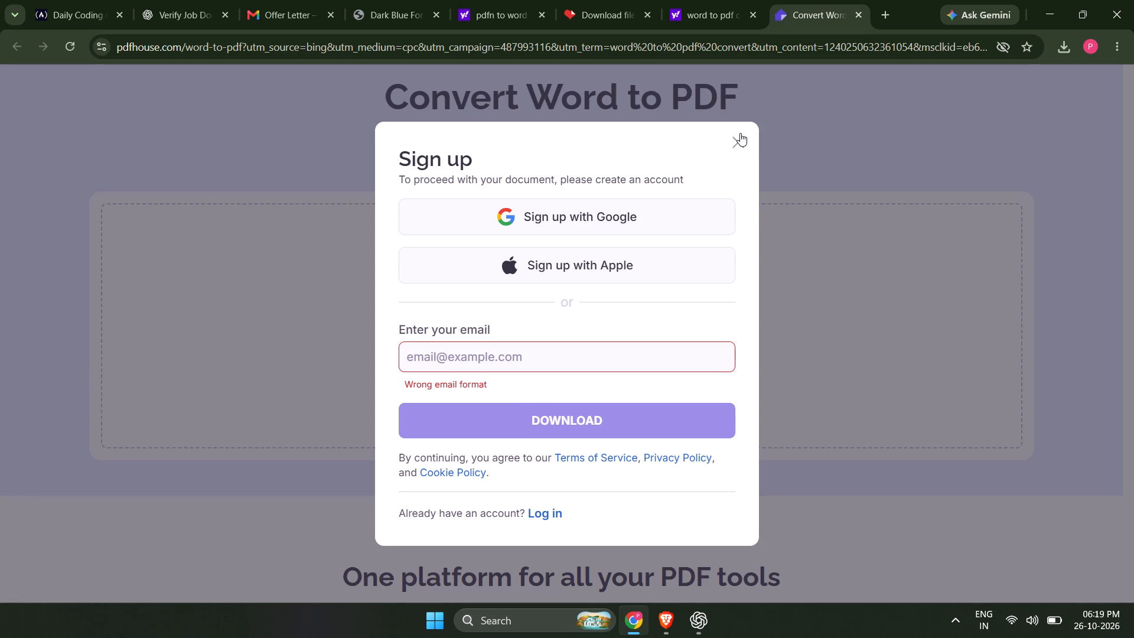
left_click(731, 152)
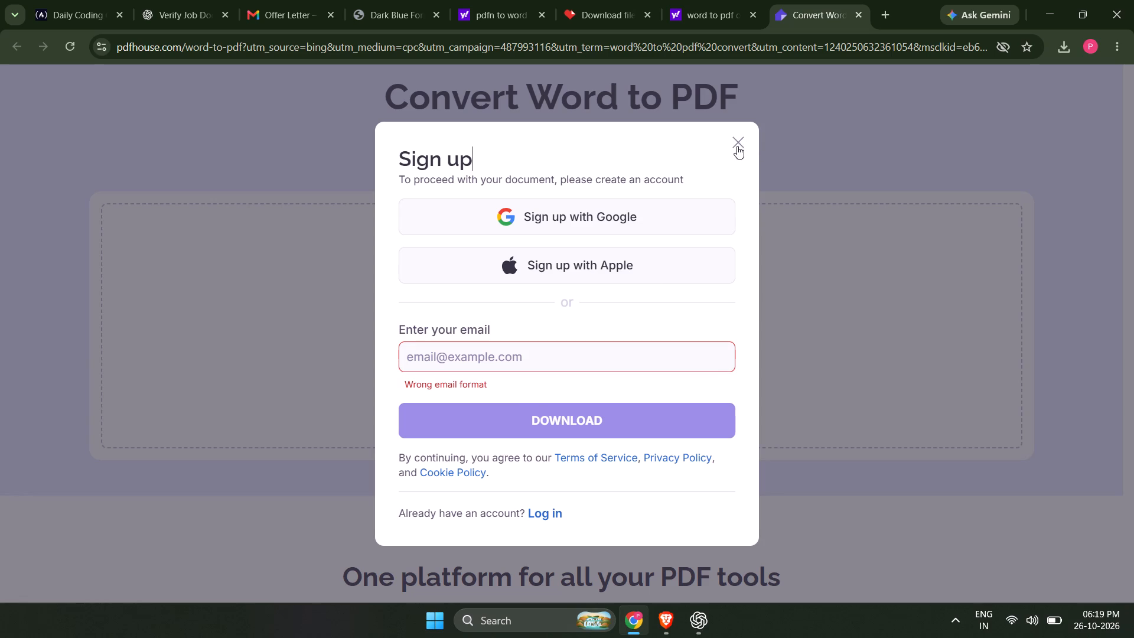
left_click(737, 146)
Return to the "word to pdf convert" search results and open Adobe's free Convert Word to PDF tool.
left_click(707, 0)
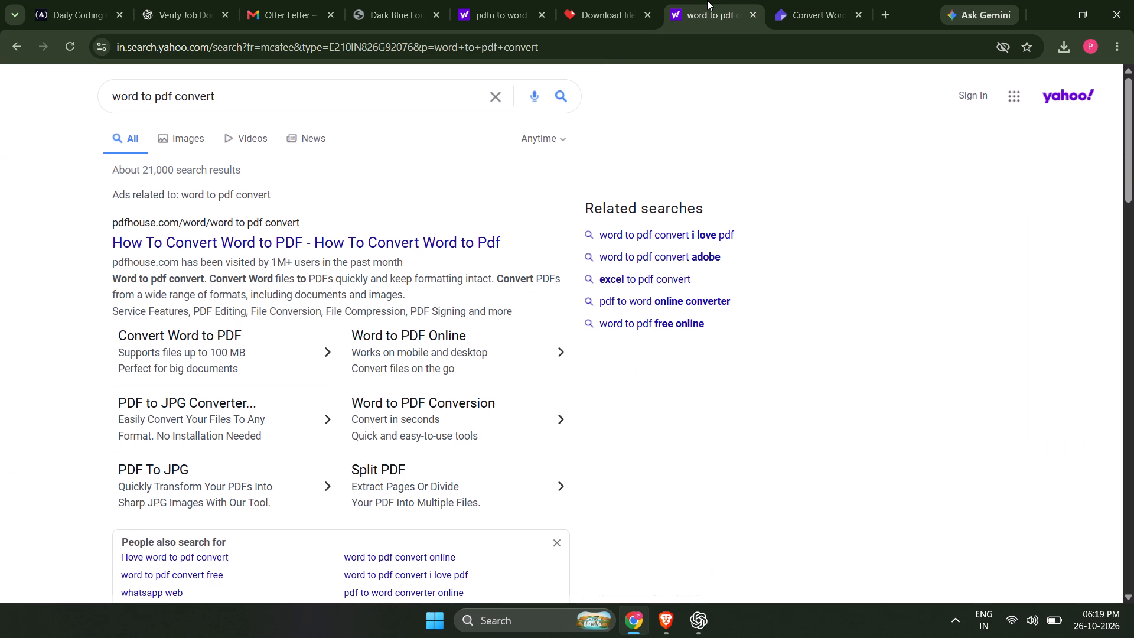
scroll(257, 446, "down", 3)
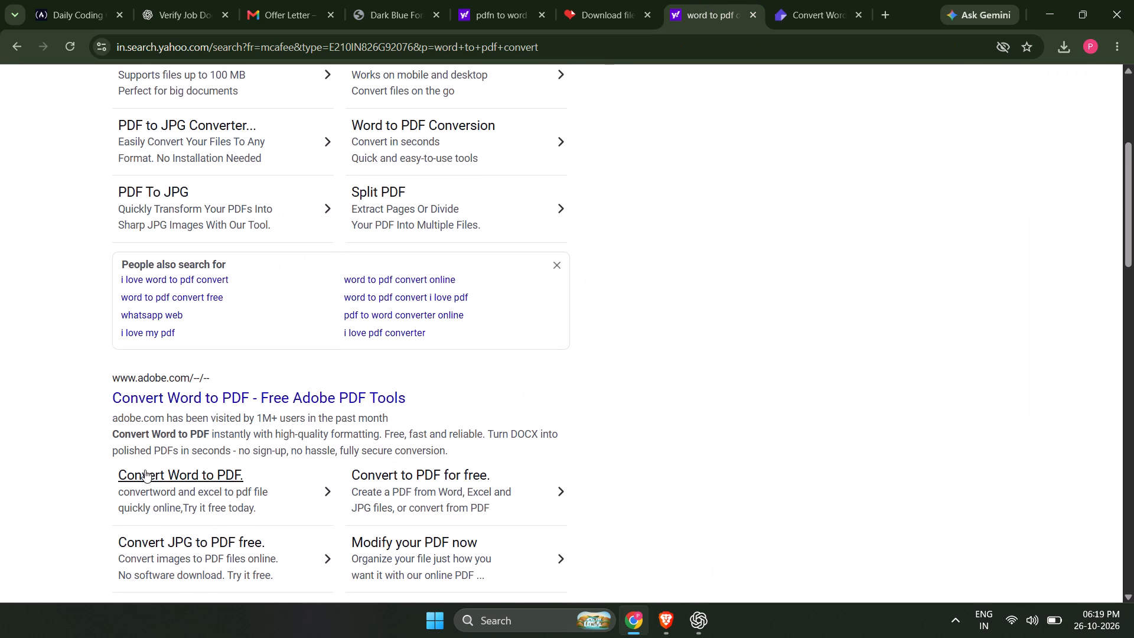
left_click(225, 399)
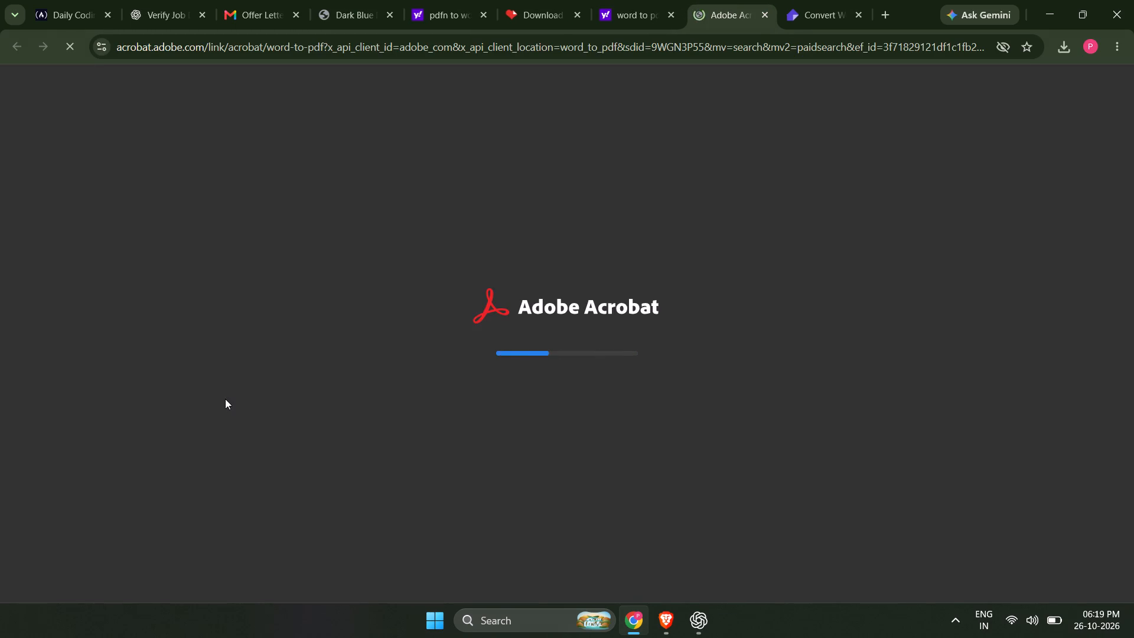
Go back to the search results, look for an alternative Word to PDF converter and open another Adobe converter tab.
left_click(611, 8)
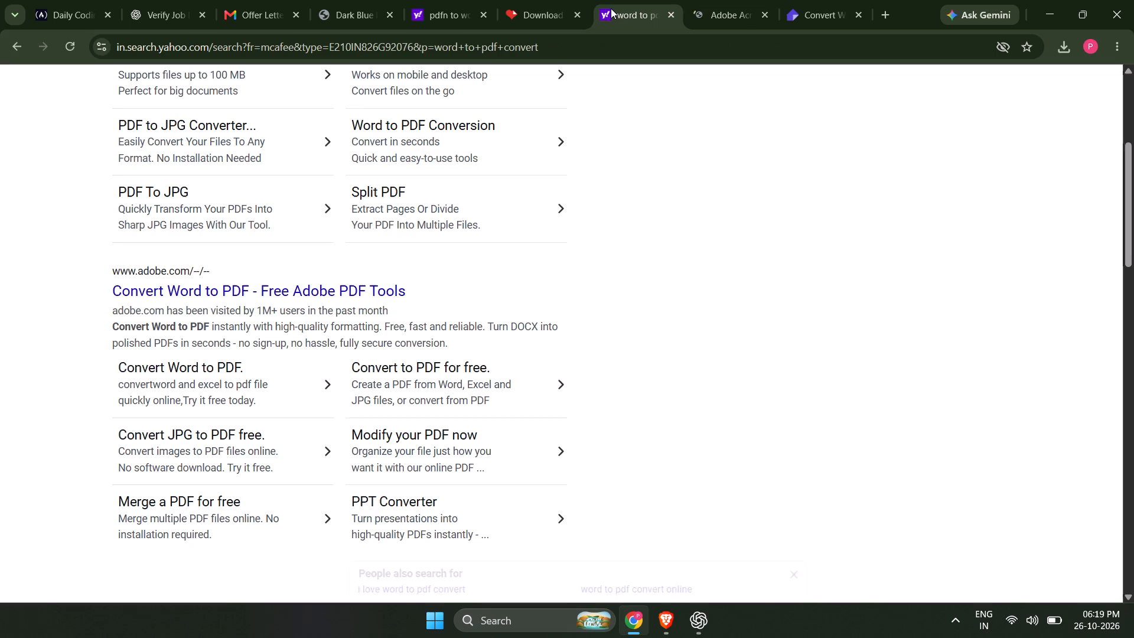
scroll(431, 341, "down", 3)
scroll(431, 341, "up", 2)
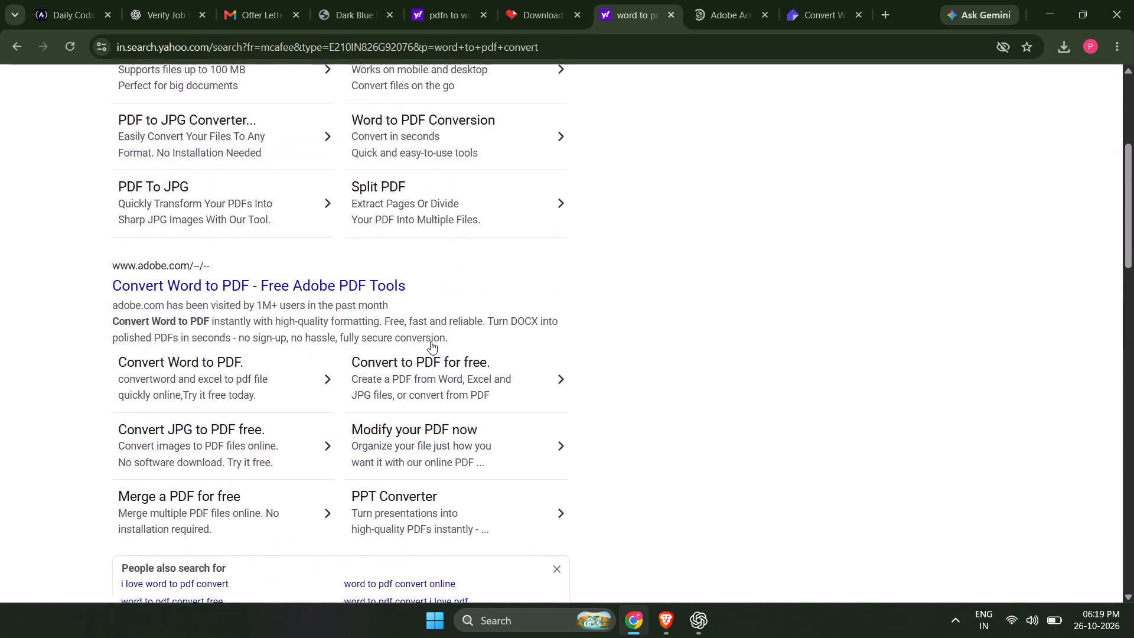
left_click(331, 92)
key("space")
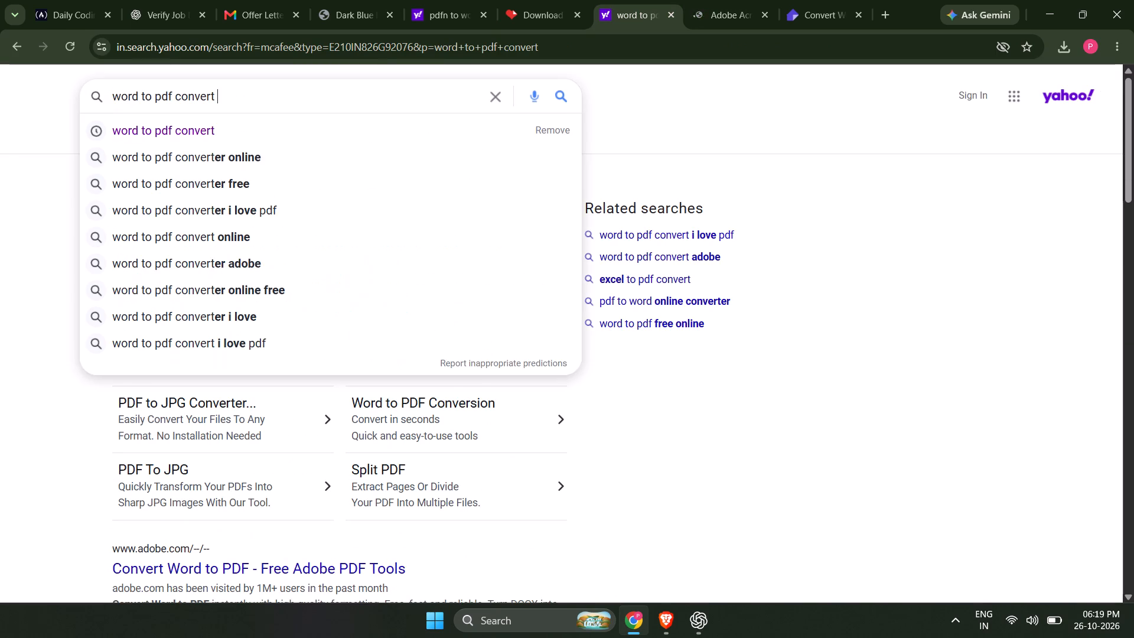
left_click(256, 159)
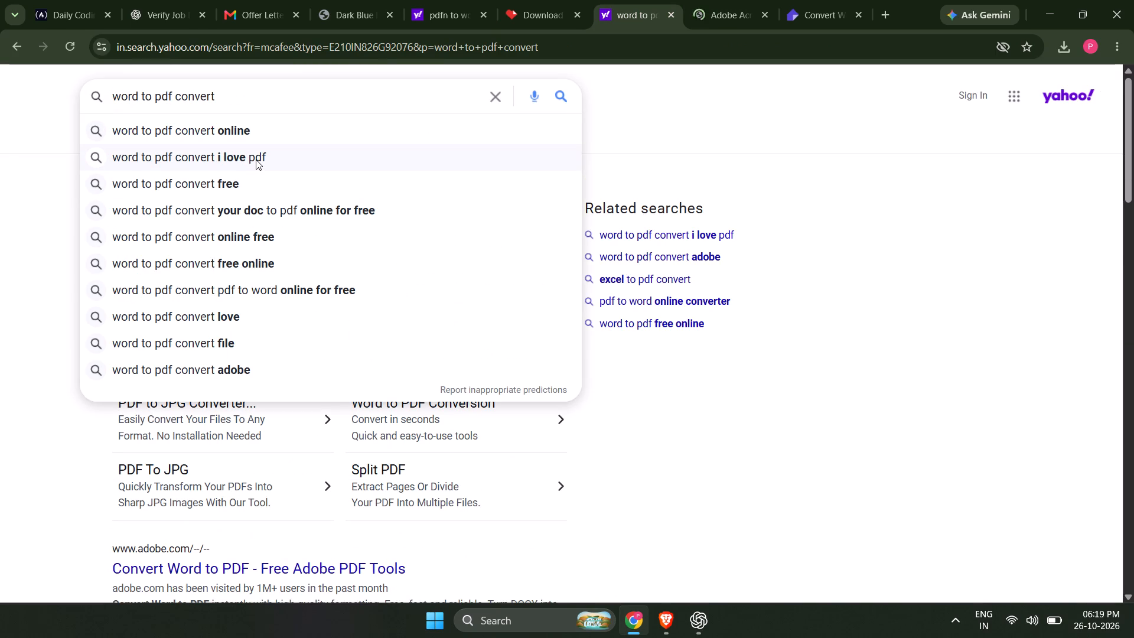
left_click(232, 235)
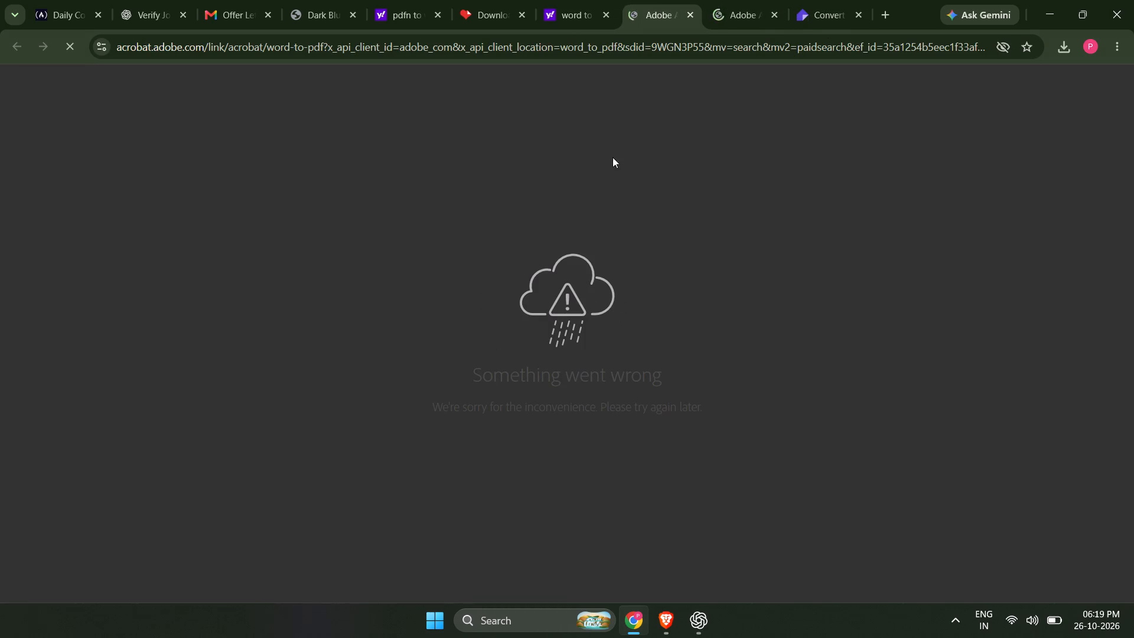
Upload the Offer Cum Appointment Letter Word file from the Downloads folder to the first Adobe Acrobat Word to PDF tab.
left_click(741, 19)
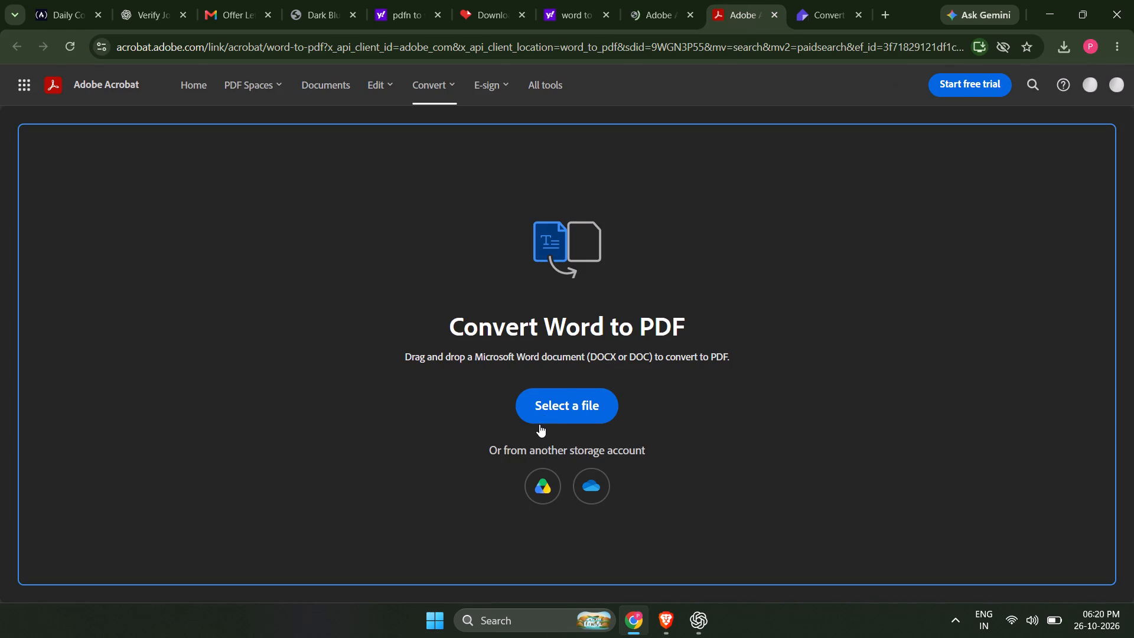
left_click(572, 405)
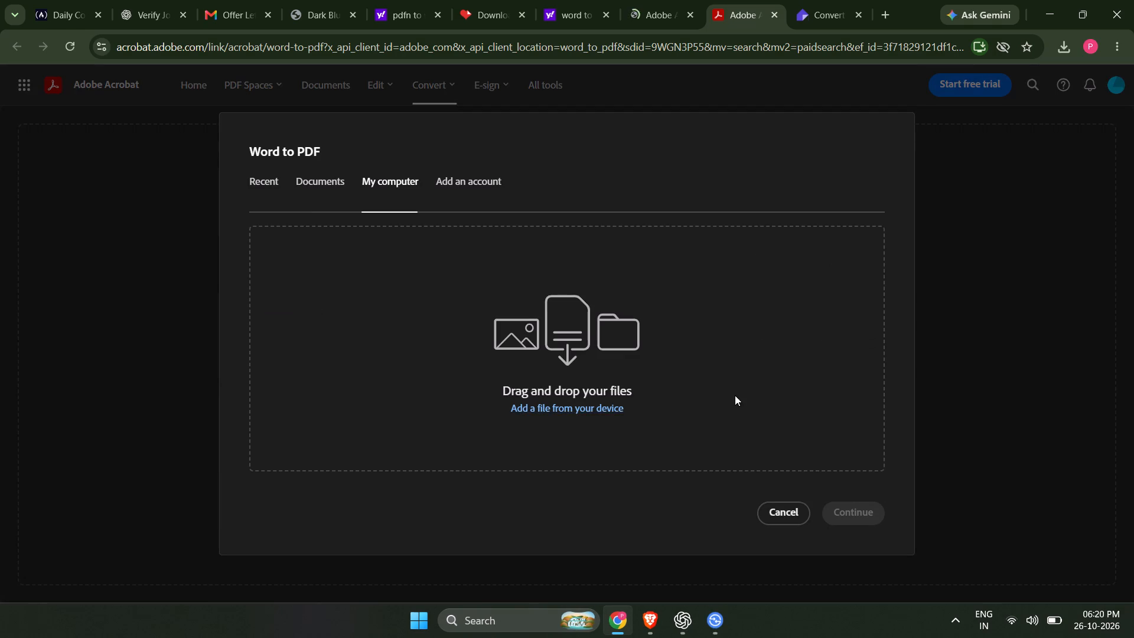
left_click(579, 407)
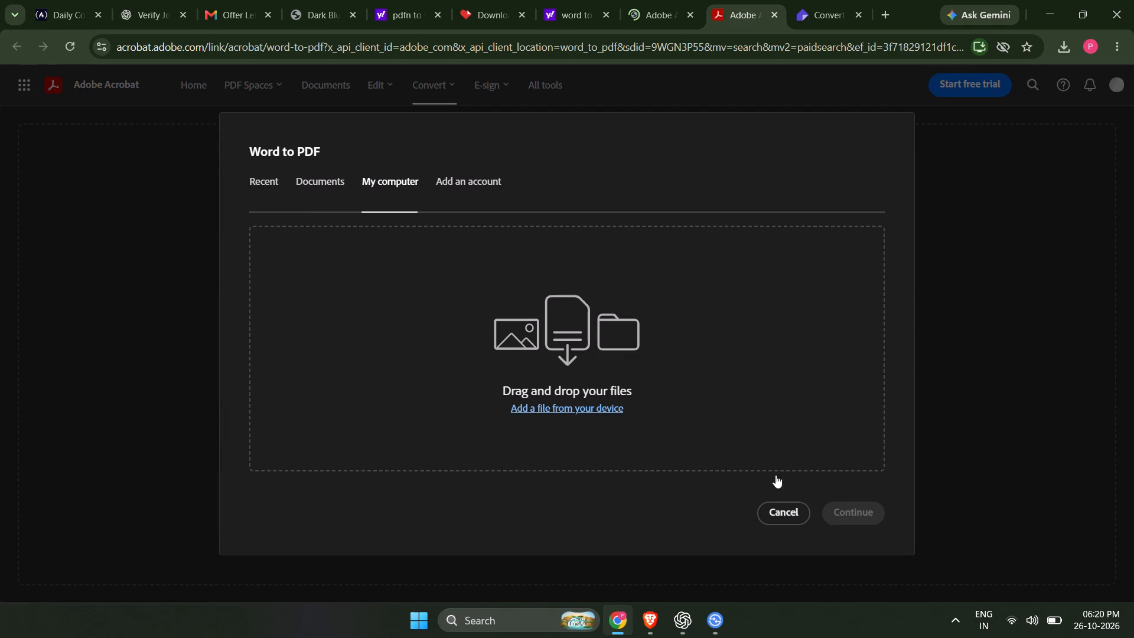
left_click(592, 404)
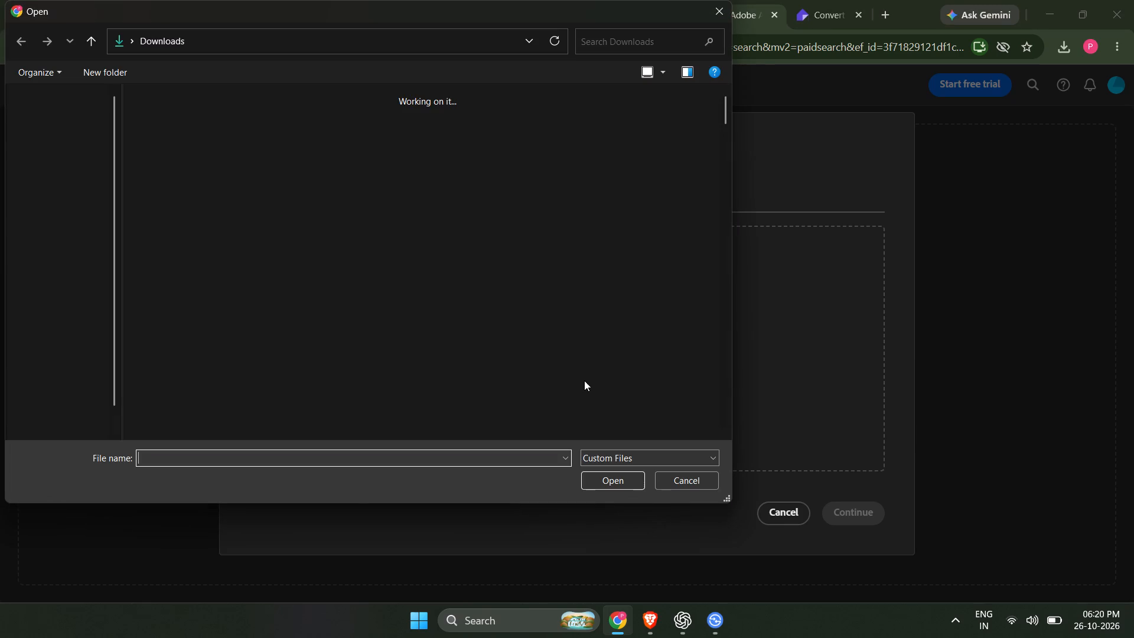
double_click(256, 225)
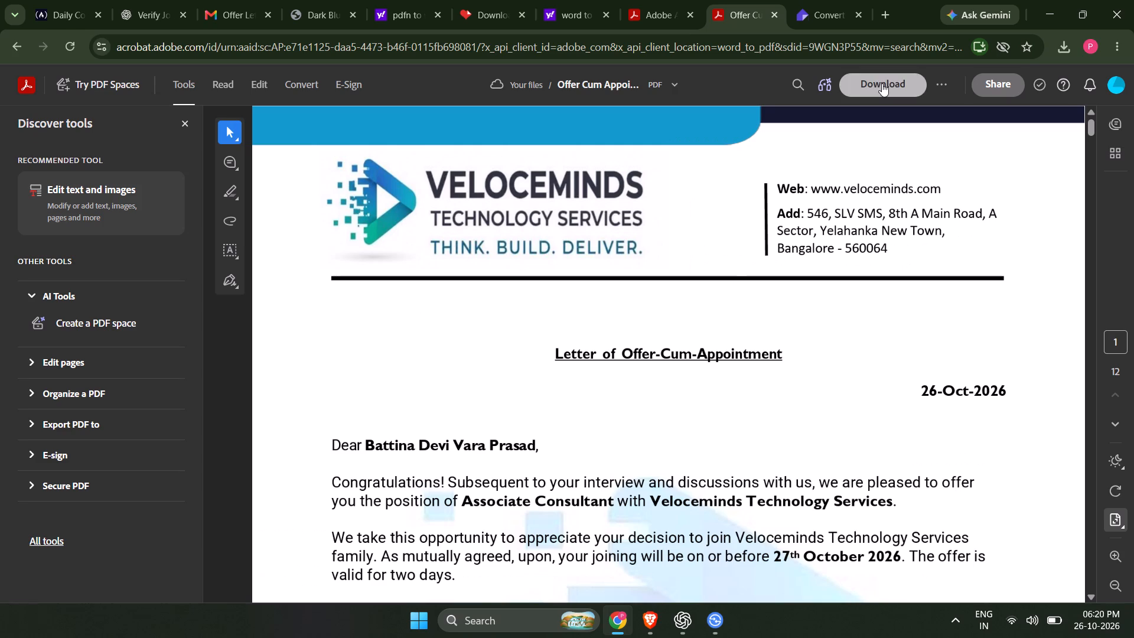
Download the converted offer letter from Adobe Acrobat using the uncompressed This PDF option.
left_click(882, 83)
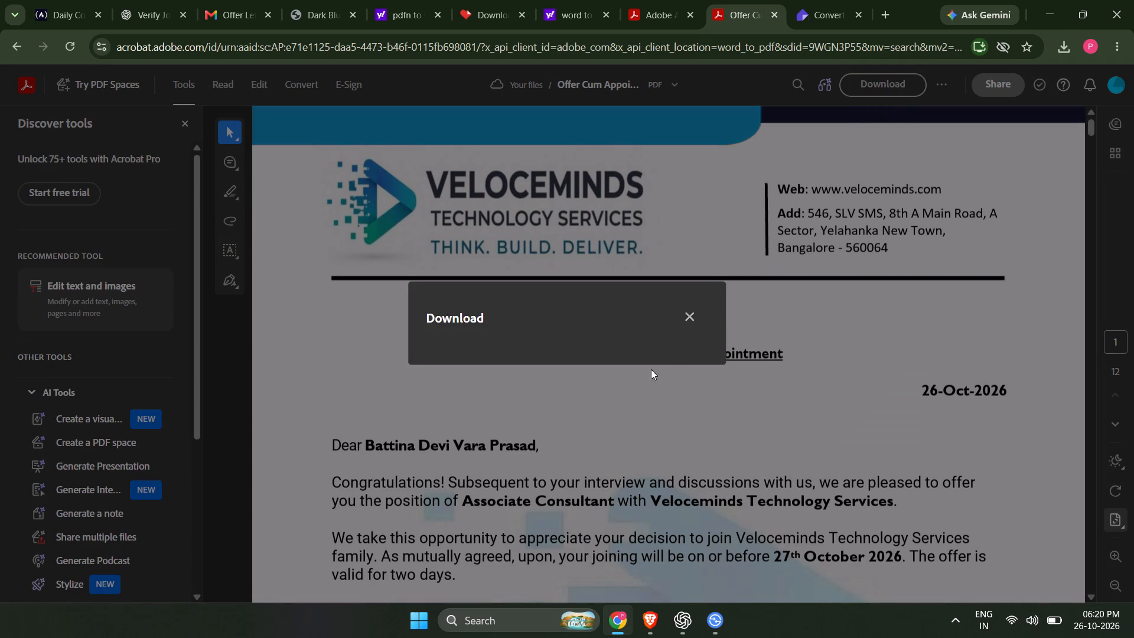
left_click(692, 315)
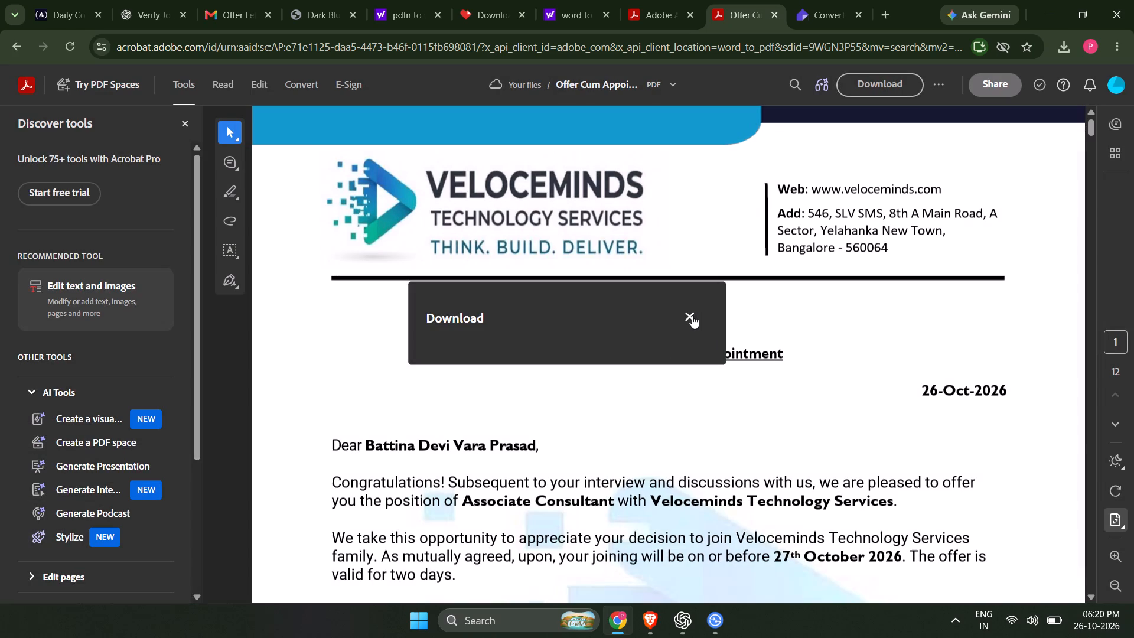
scroll(692, 315, "down", 2)
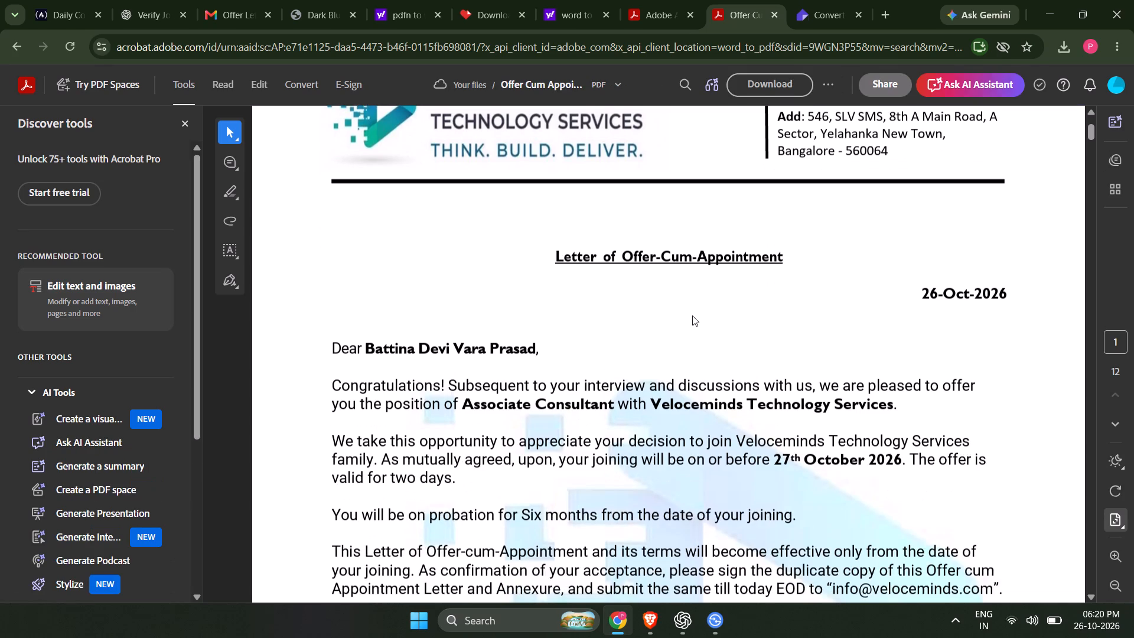
scroll(692, 315, "up", 4)
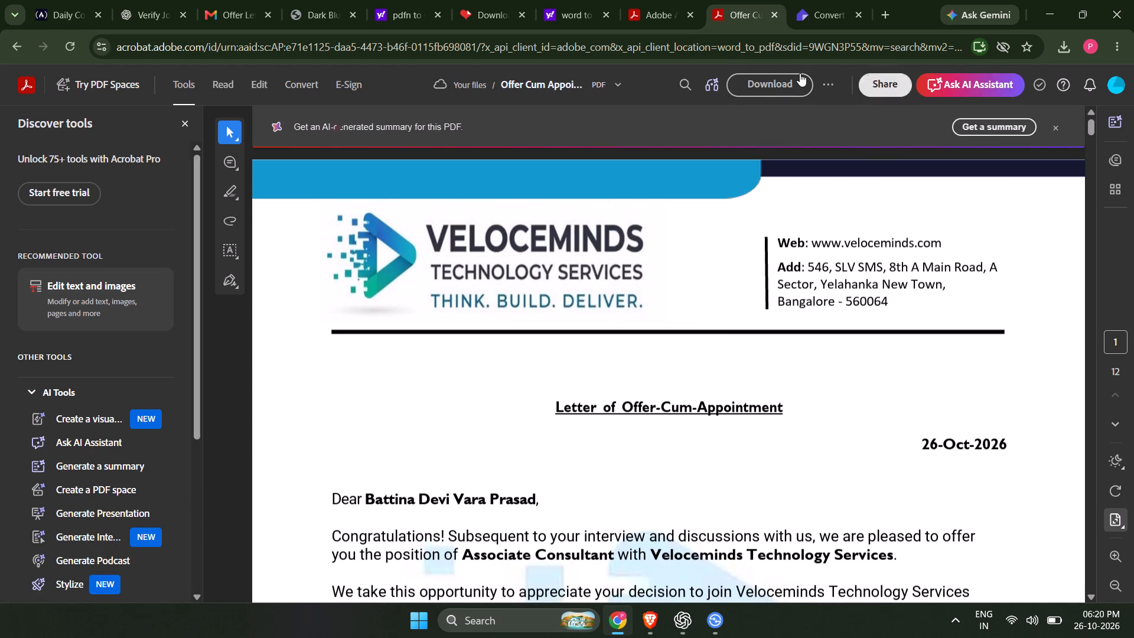
left_click(770, 78)
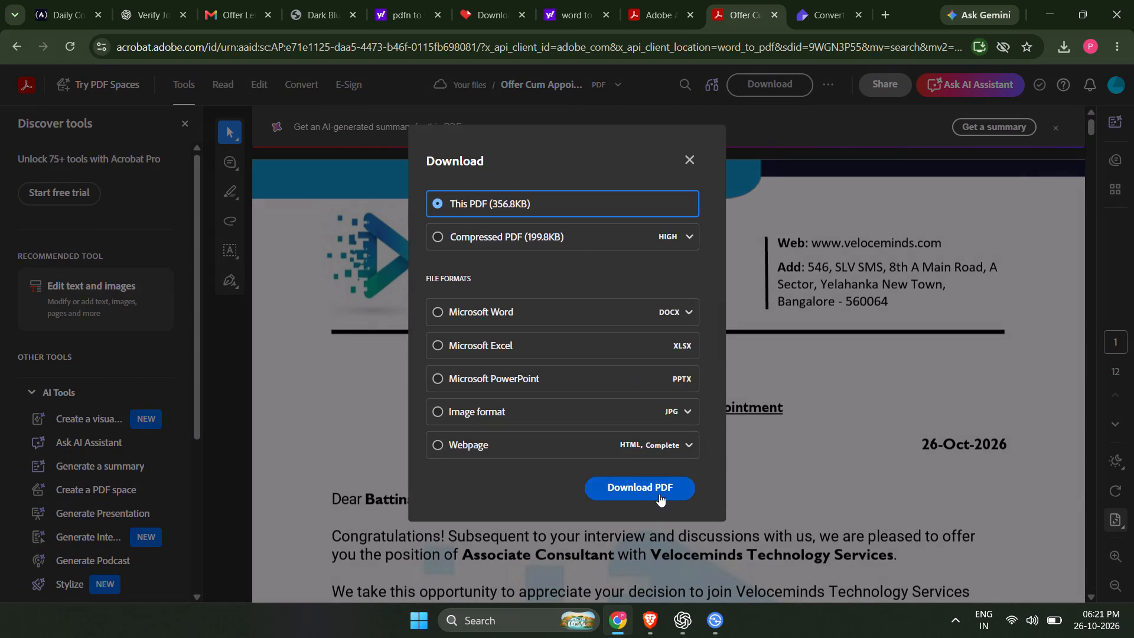
left_click(660, 488)
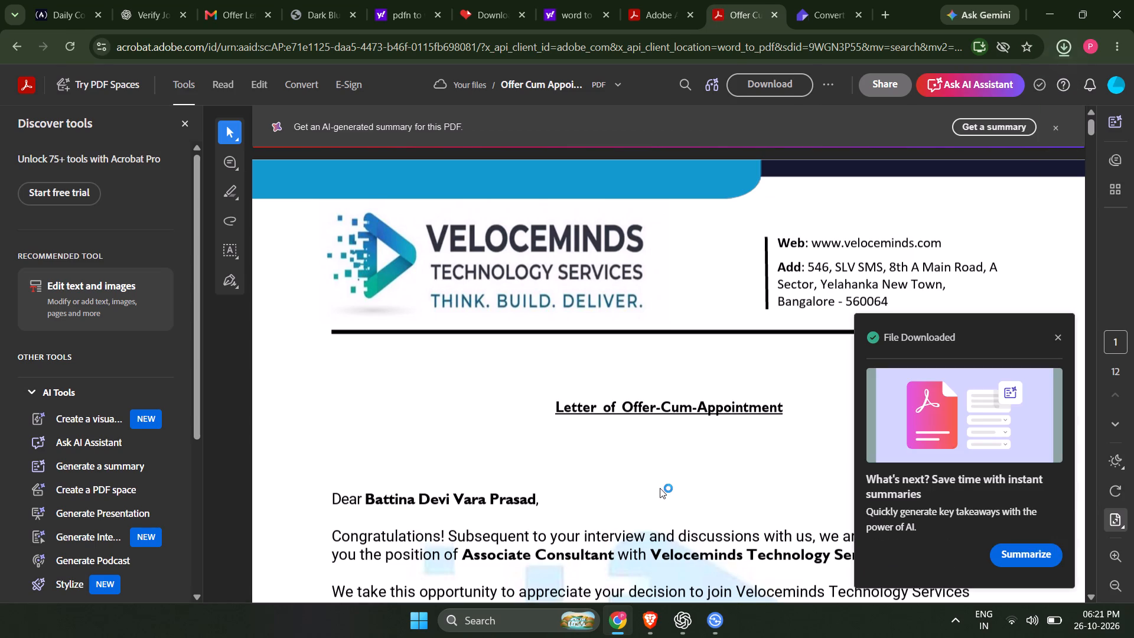
Review the converted offer letter PDF through to the final pages, checking the compensation table, Annexure B checklist and signed acceptance section.
left_click(1059, 338)
scroll(768, 463, "down", 20)
scroll(768, 463, "down", 8)
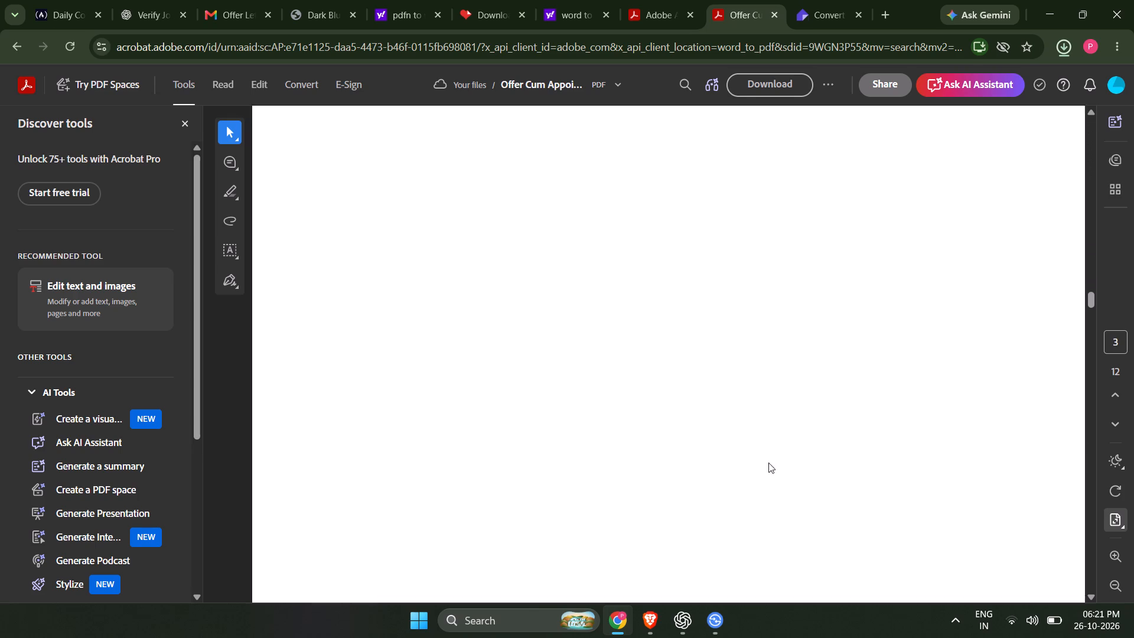
scroll(768, 463, "down", 8)
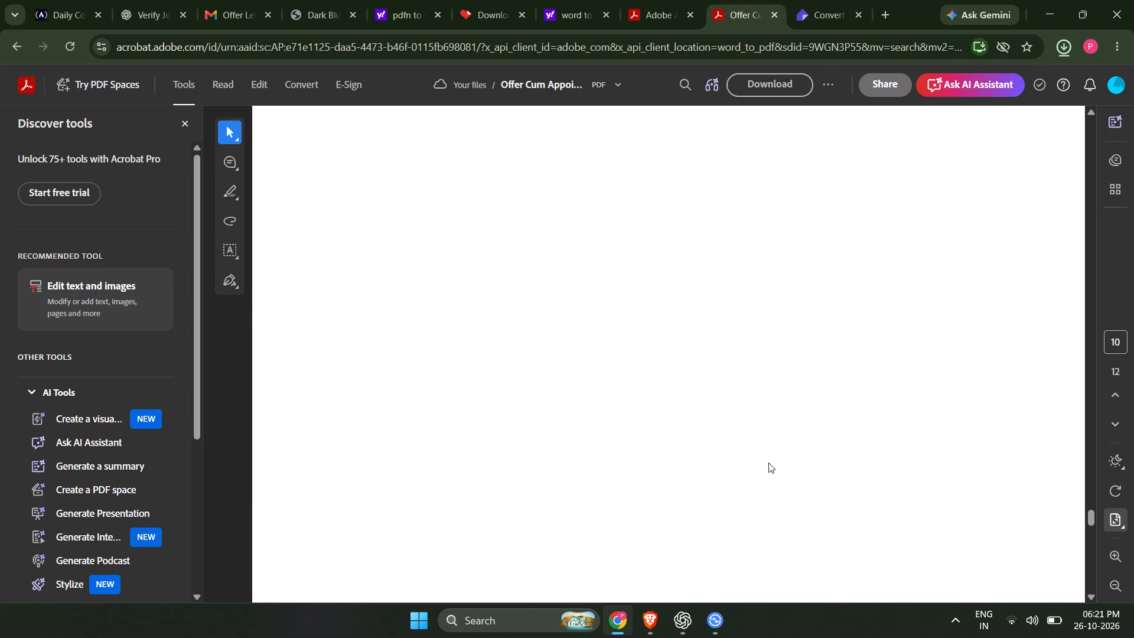
scroll(768, 463, "down", 3)
scroll(758, 525, "up", 2)
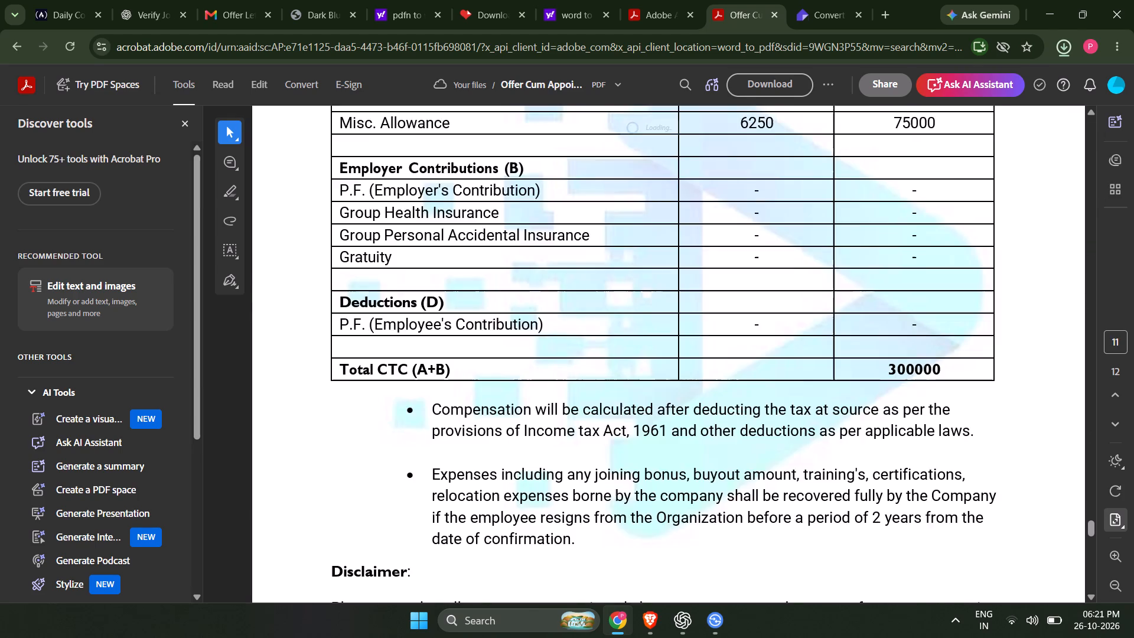
scroll(758, 525, "up", 1)
scroll(758, 525, "down", 10)
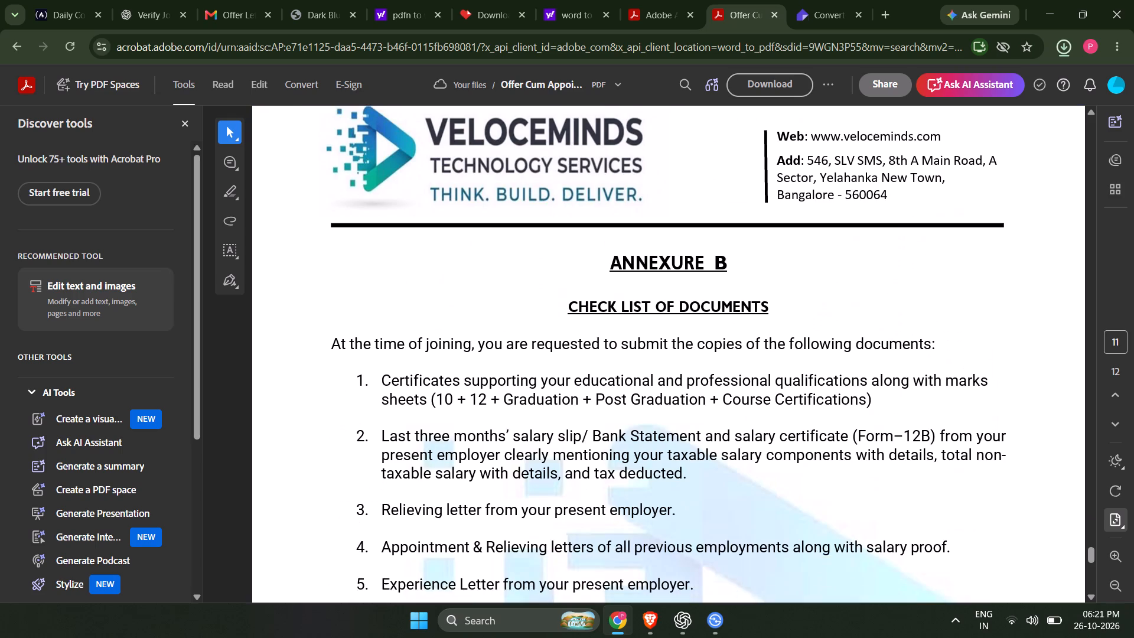
scroll(758, 525, "down", 3)
scroll(758, 525, "up", 11)
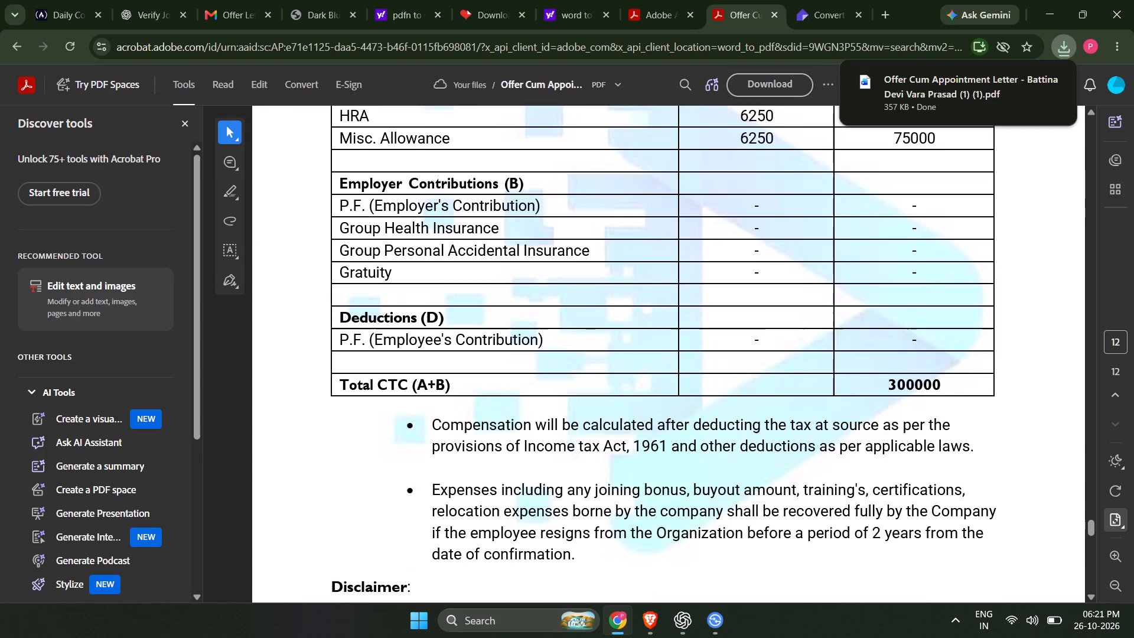
scroll(758, 525, "up", 4)
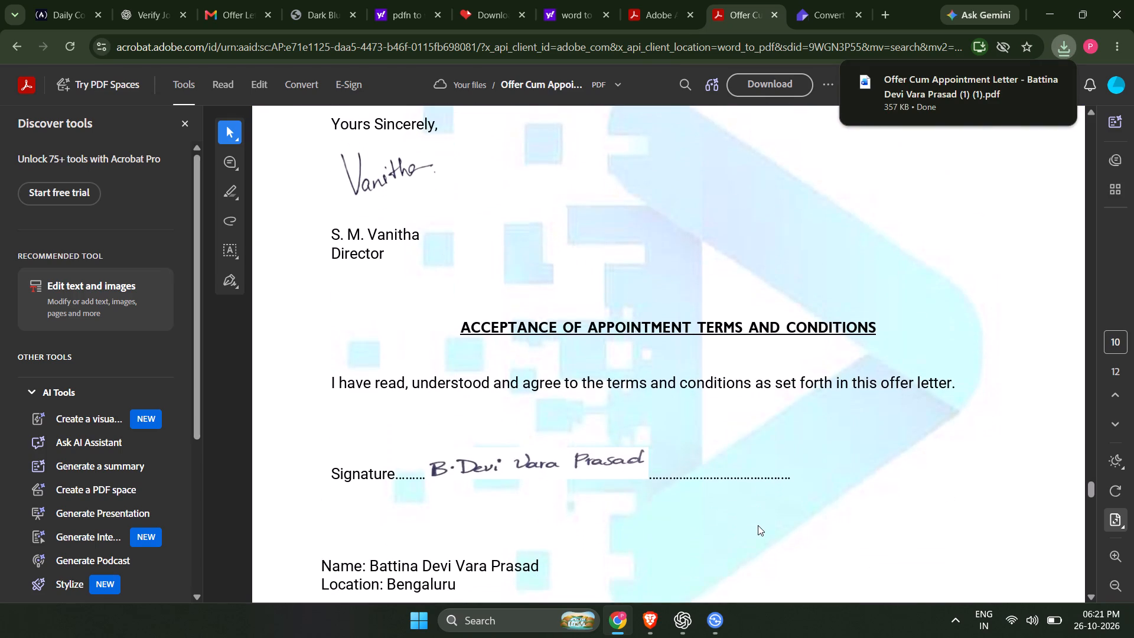
scroll(758, 525, "up", 2)
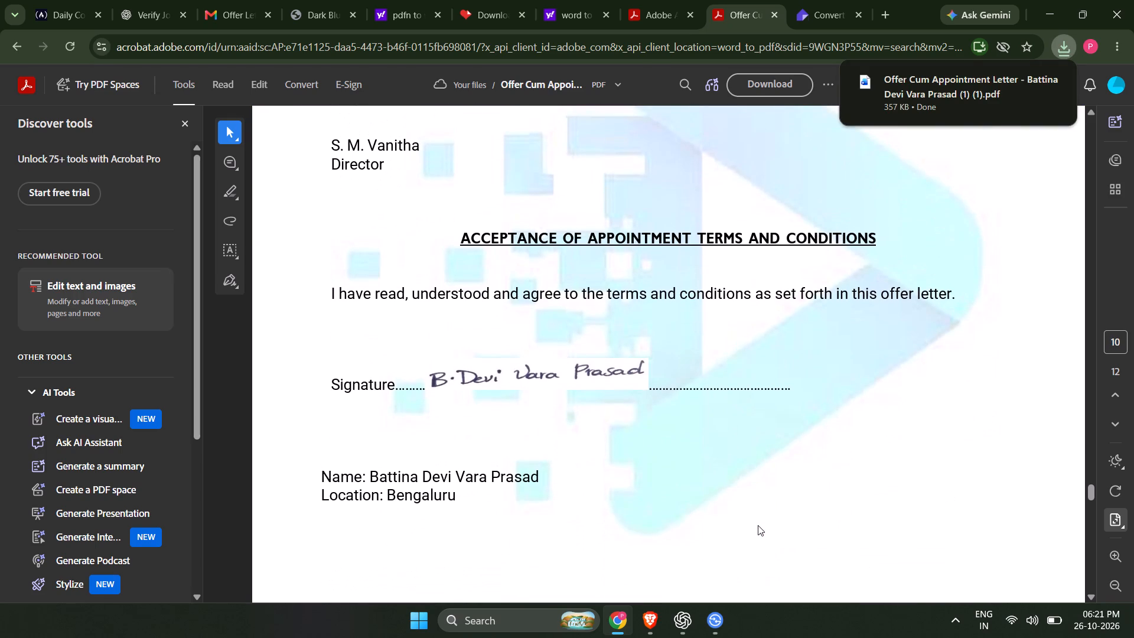
scroll(758, 525, "up", 3)
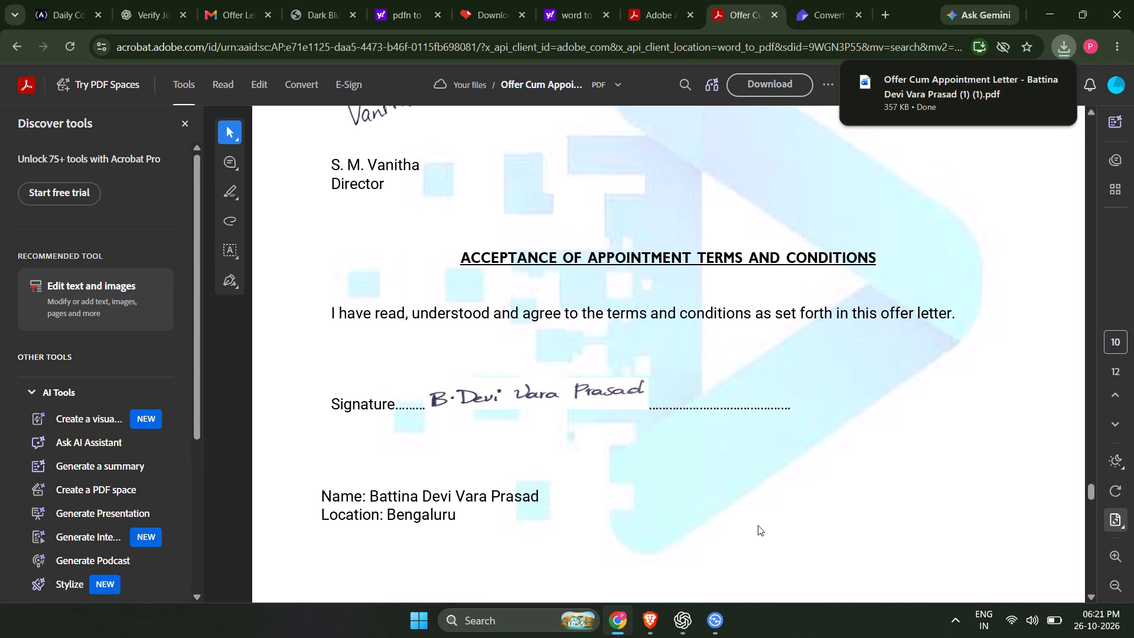
scroll(758, 525, "up", 1)
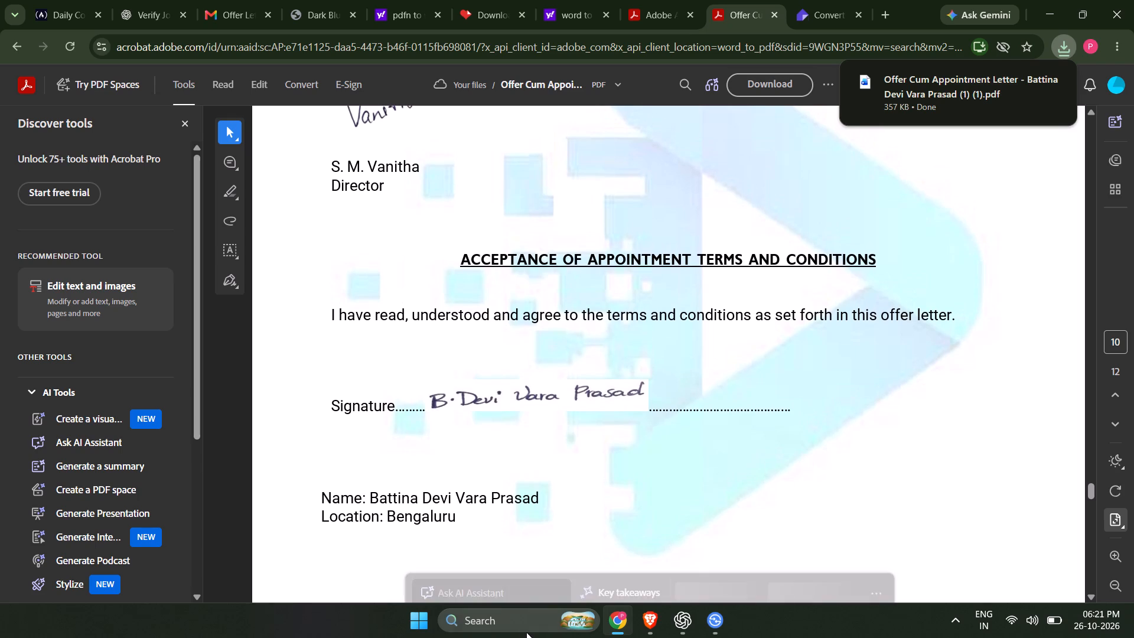
Search Windows for "what" and open the WhatsApp app.
left_click(516, 627)
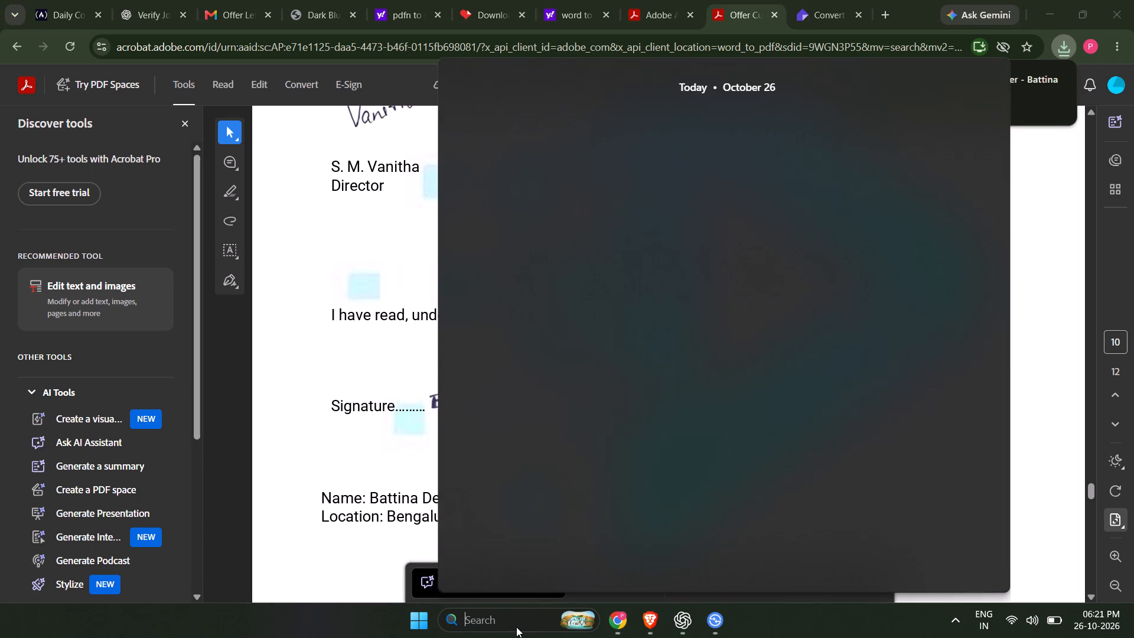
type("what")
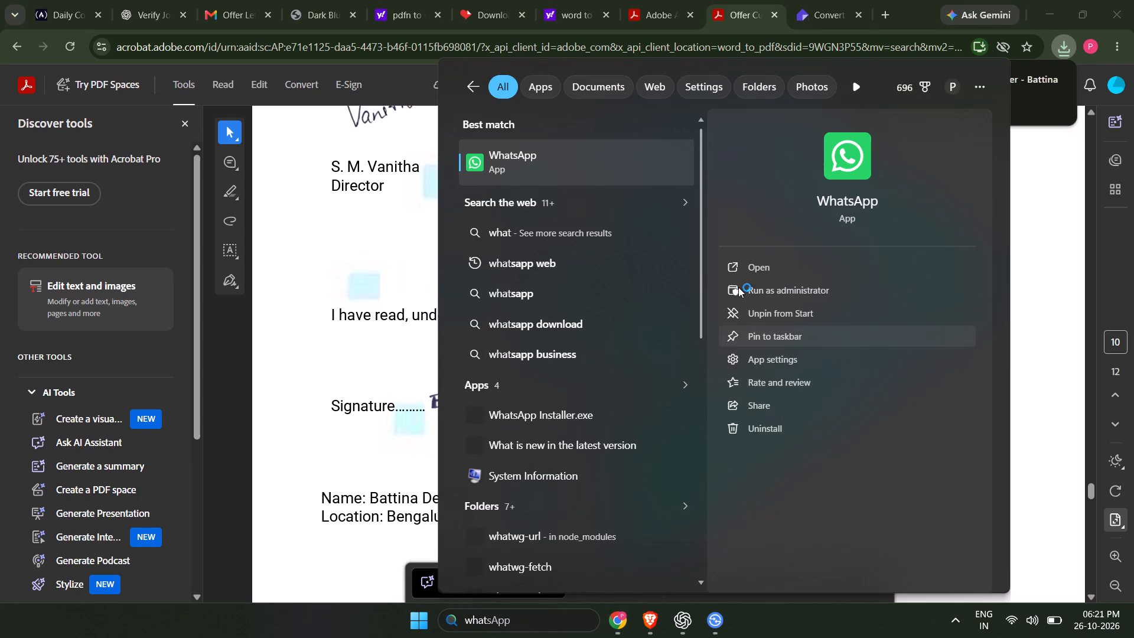
left_click(742, 273)
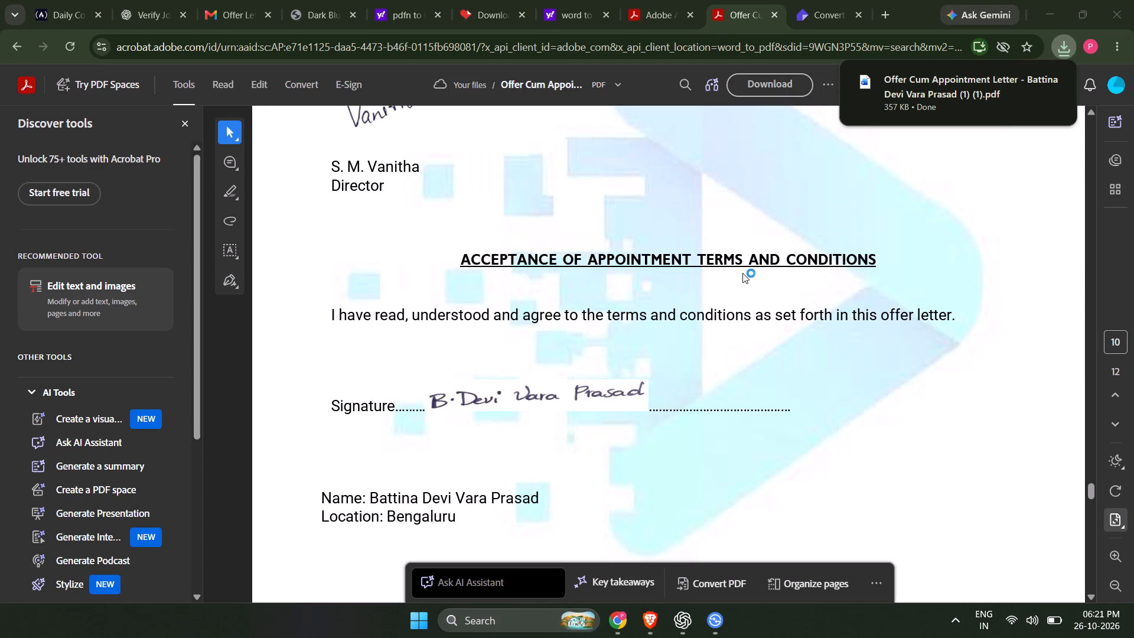
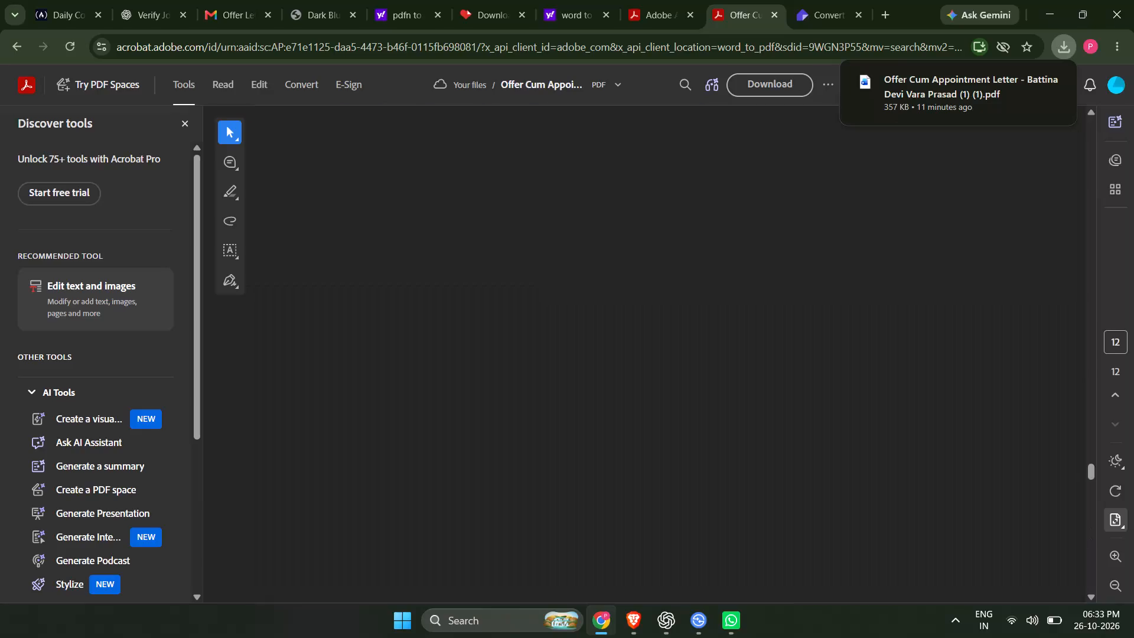
Review the converted offer letter PDF, going back to its first page and reading the joining, probation and acceptance terms.
scroll(566, 390, "up", 12)
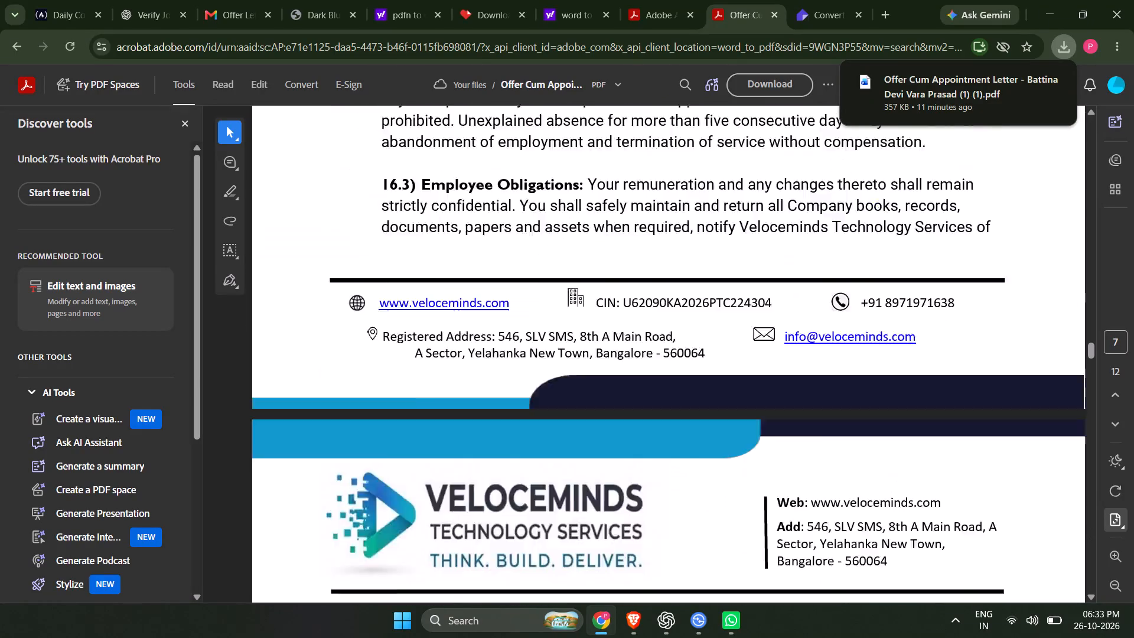
scroll(566, 390, "up", 20)
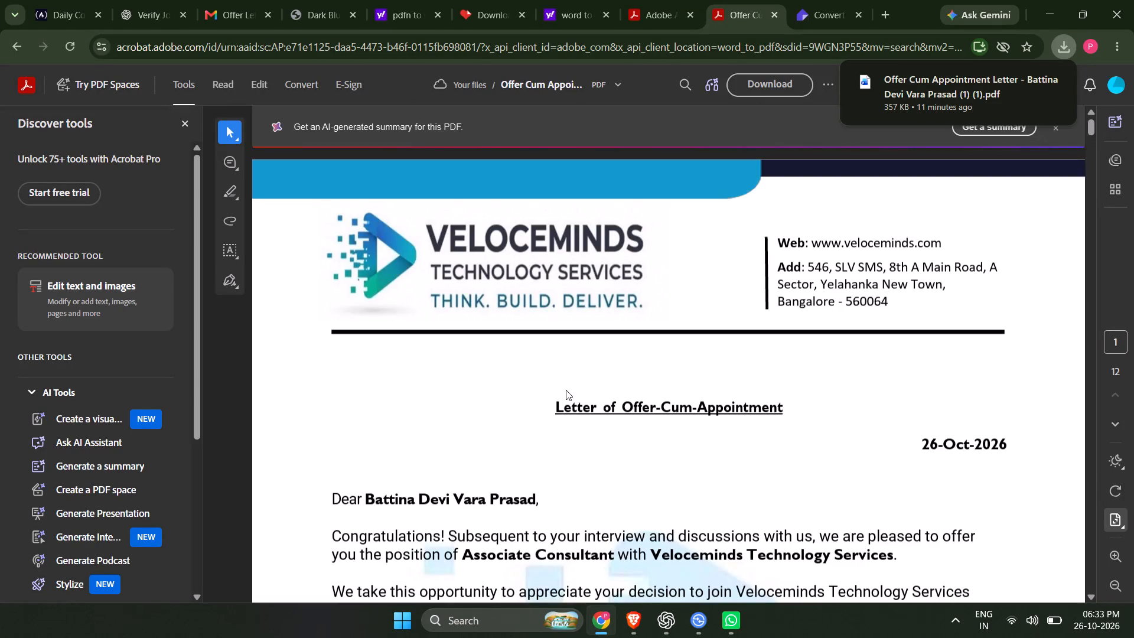
scroll(566, 390, "down", 5)
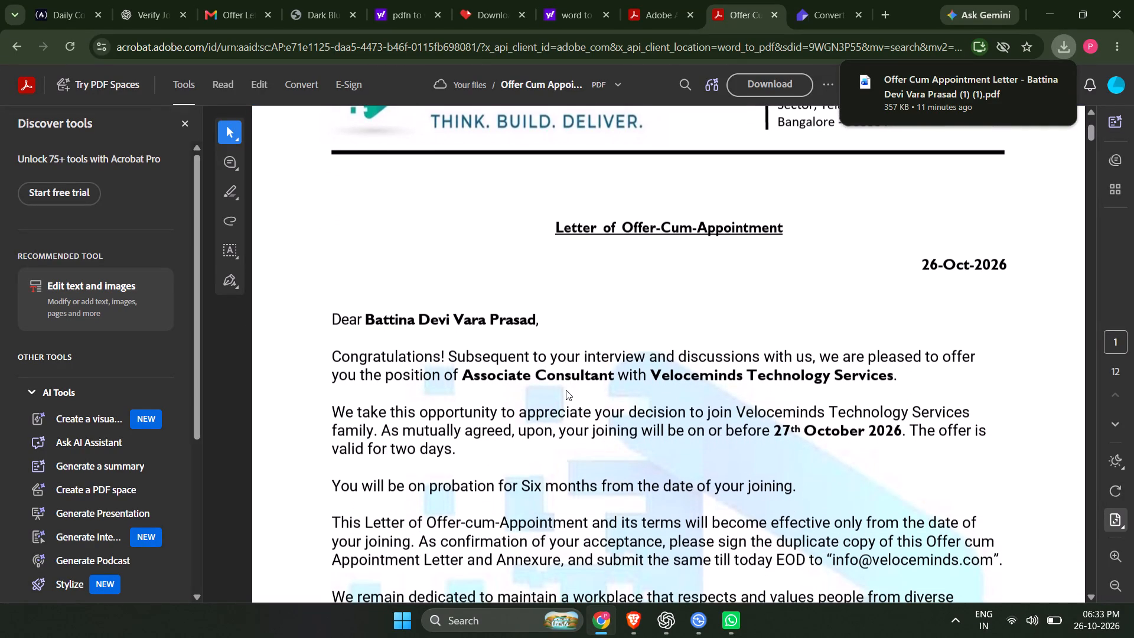
scroll(566, 390, "down", 1)
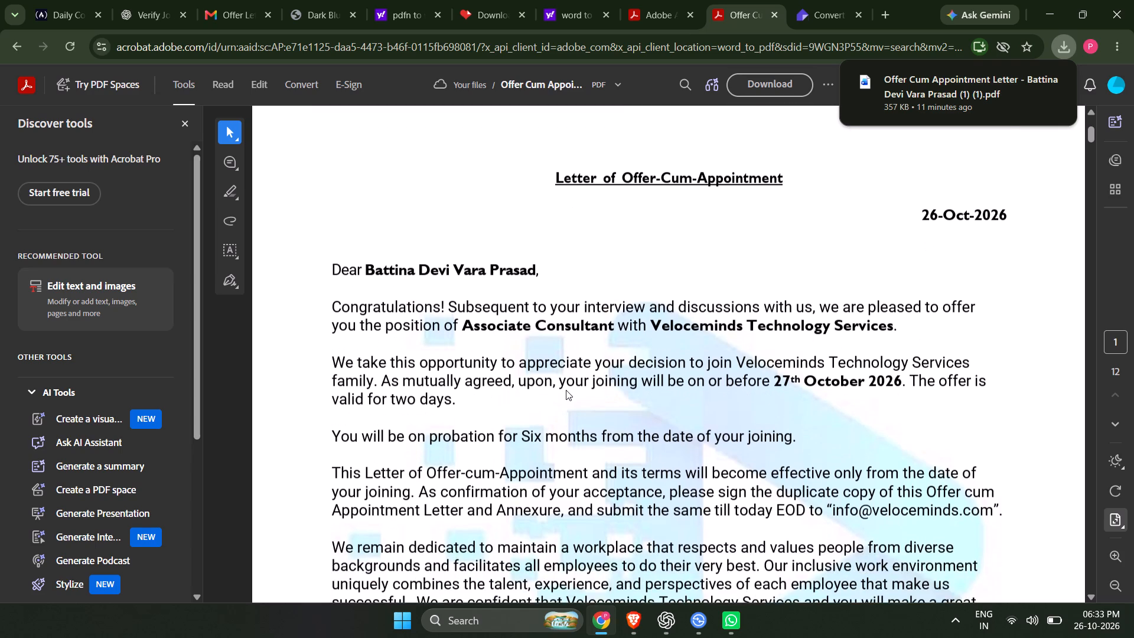
scroll(566, 390, "down", 1)
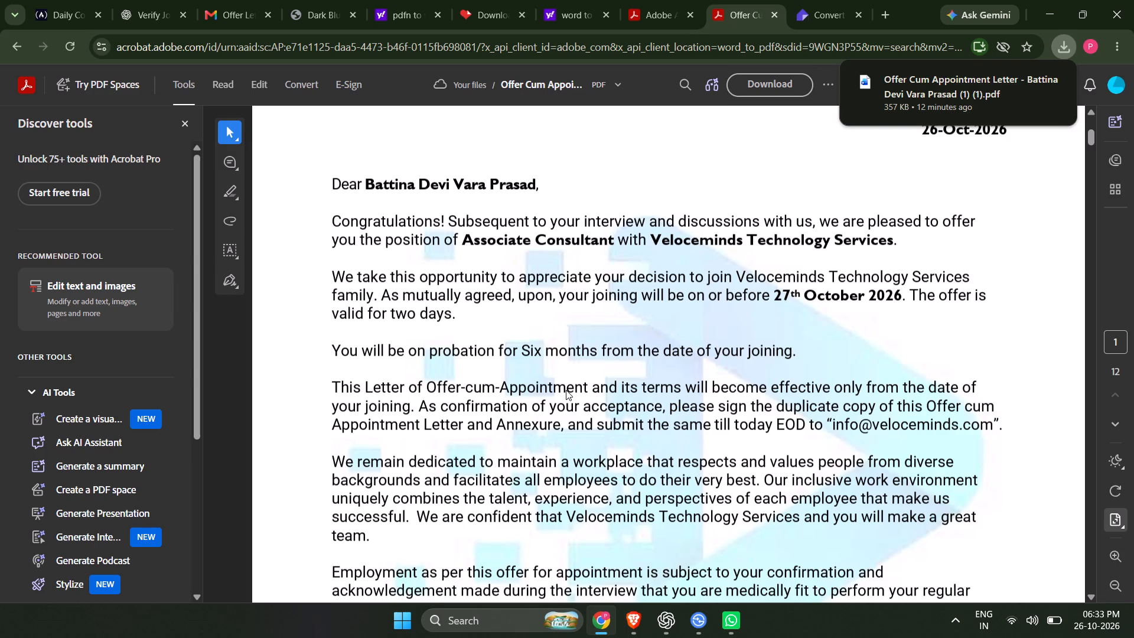
scroll(566, 390, "down", 1)
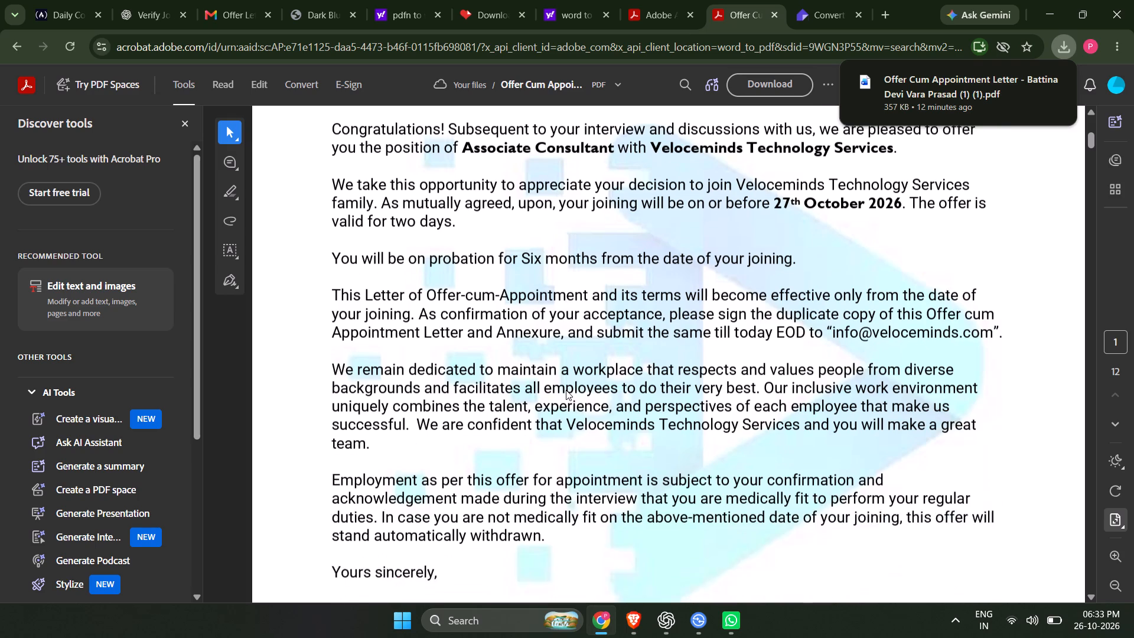
scroll(566, 390, "down", 2)
scroll(566, 390, "right", 1)
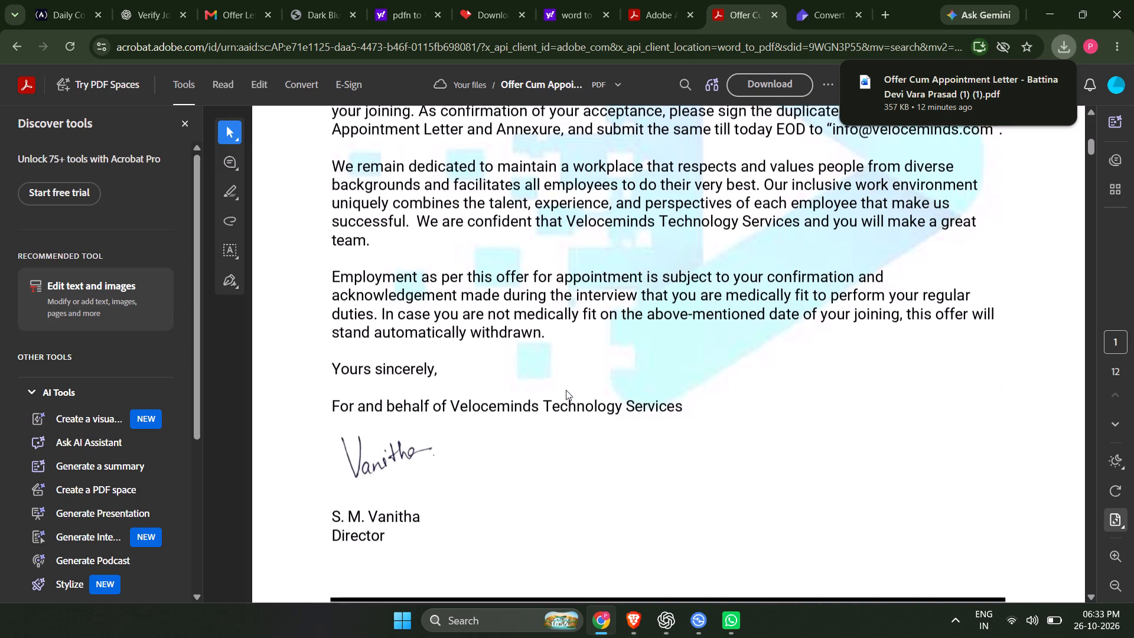
scroll(566, 390, "right", 3)
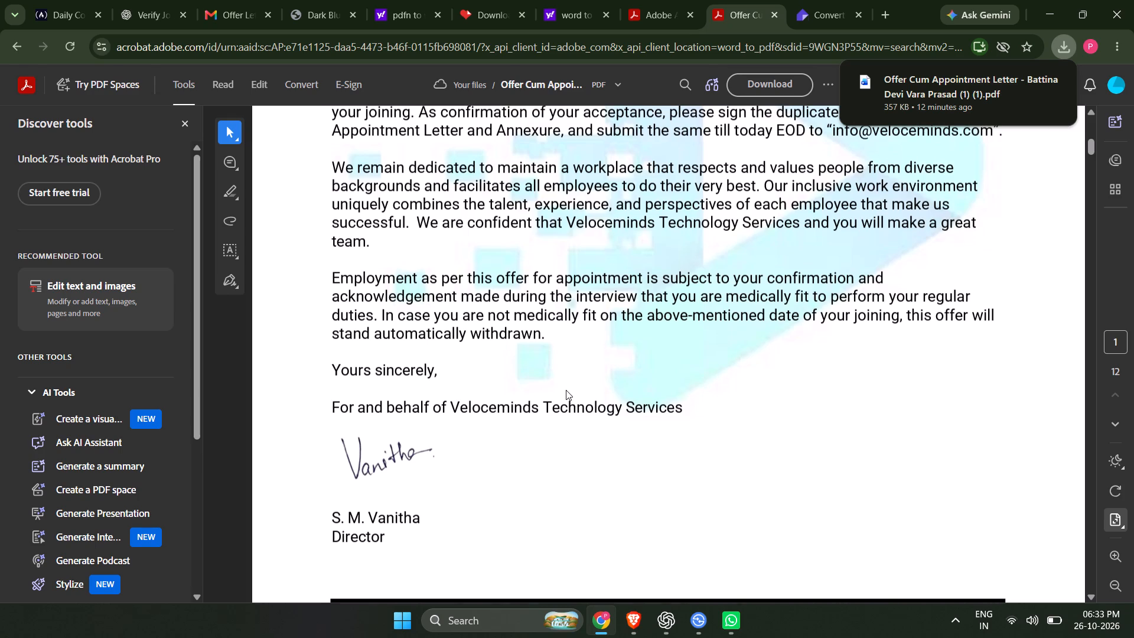
scroll(566, 390, "right", 8)
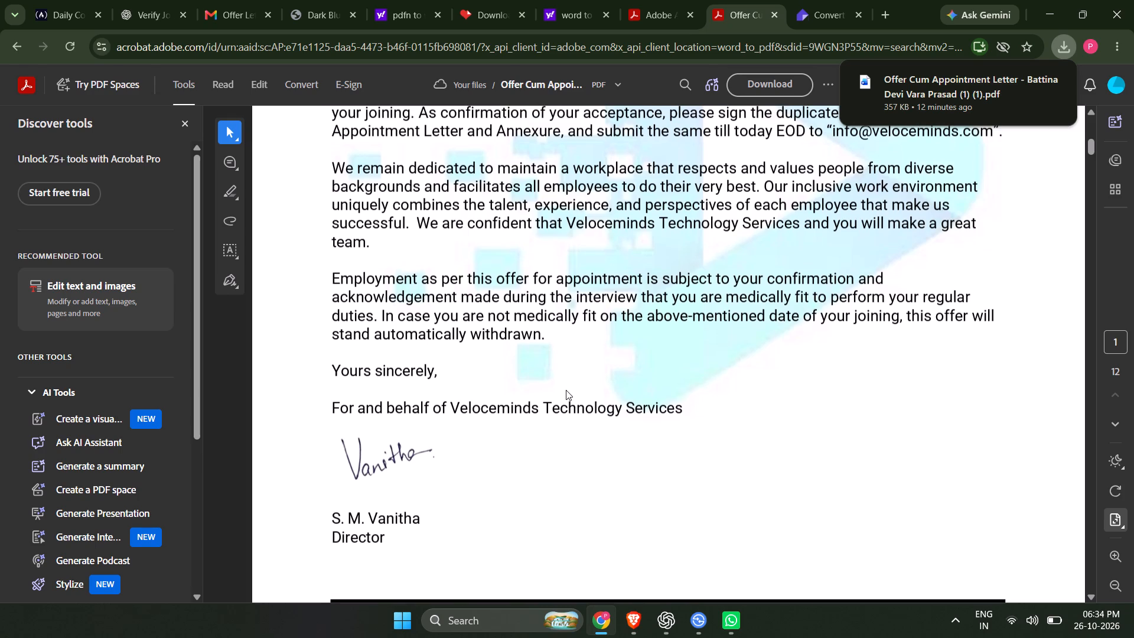
scroll(566, 390, "right", 1)
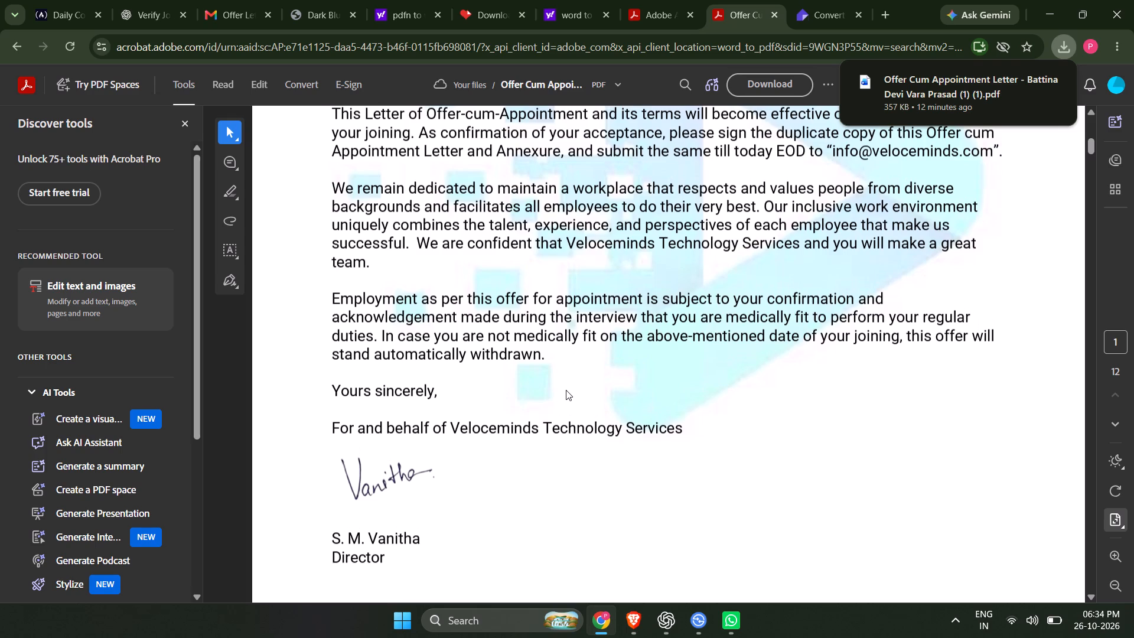
scroll(566, 390, "right", 2)
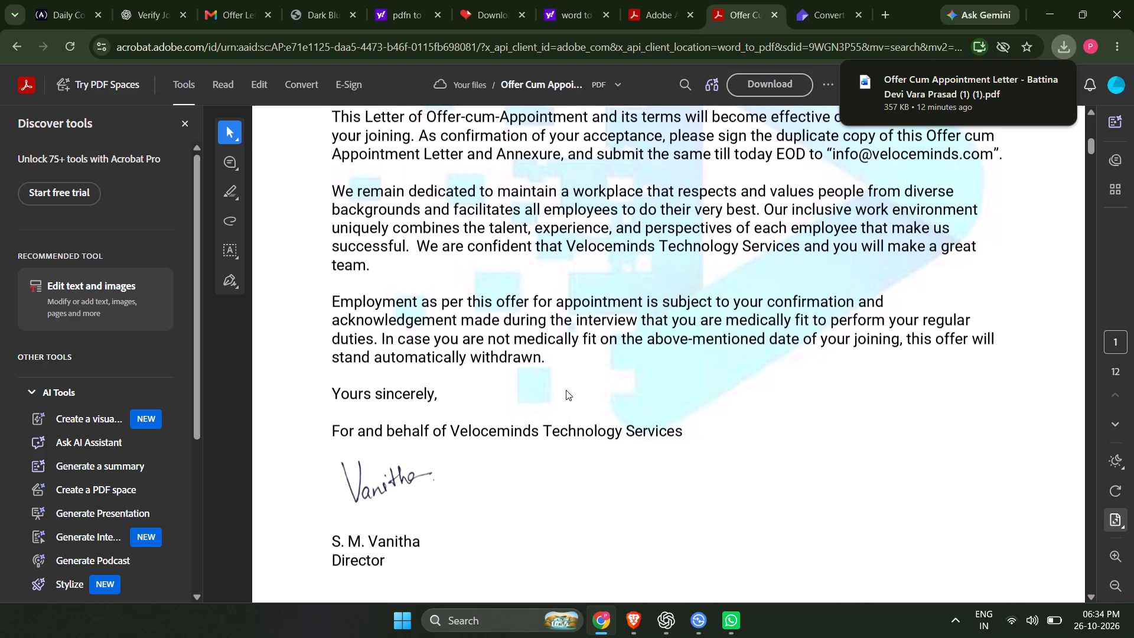
scroll(566, 390, "right", 1)
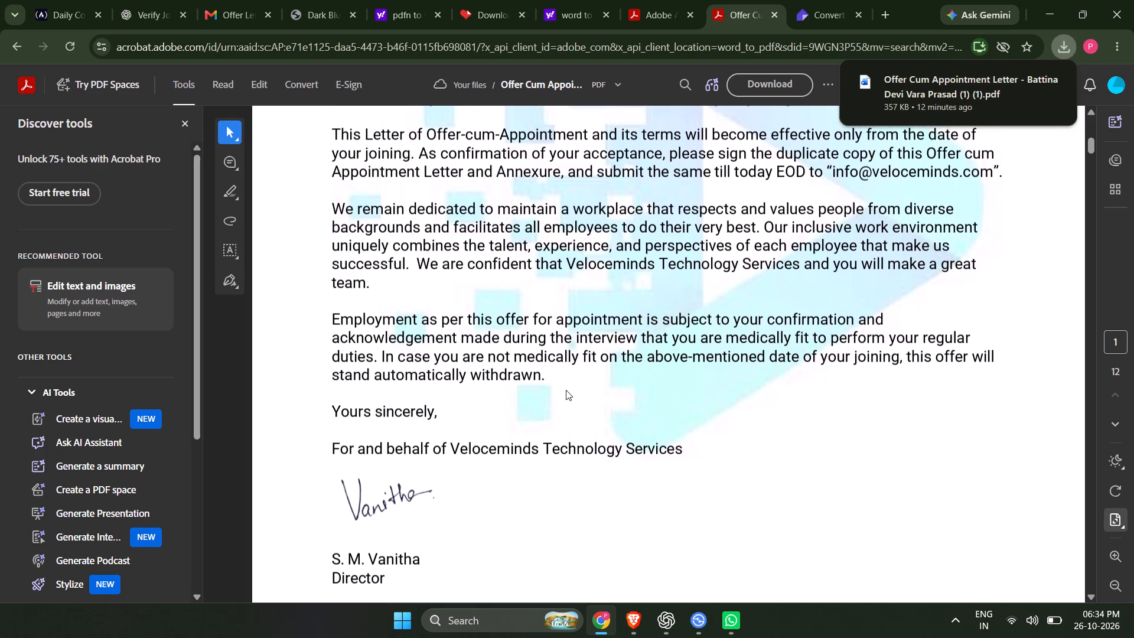
scroll(566, 390, "right", 1)
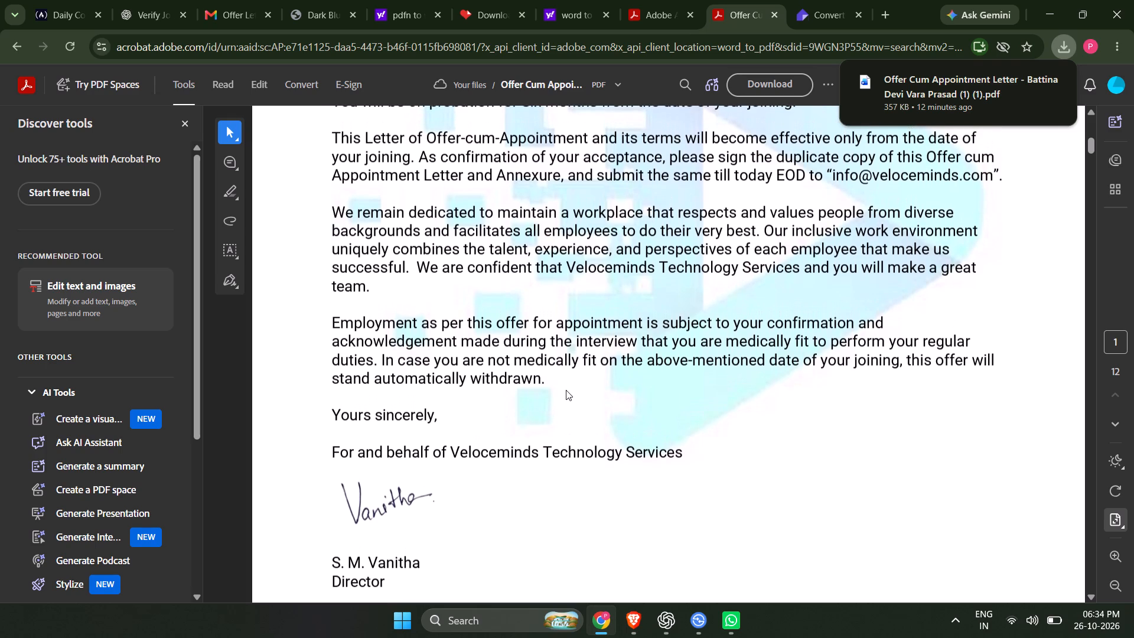
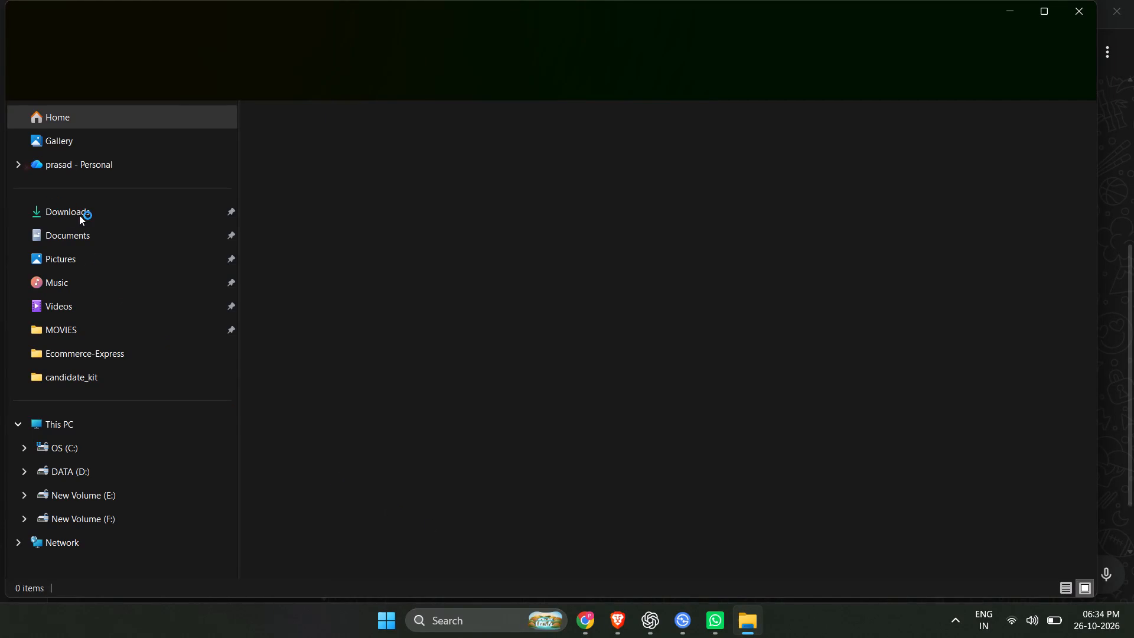
Open the first Offer Cum Appointment Letter file under Today in the Downloads folder.
left_click(79, 215)
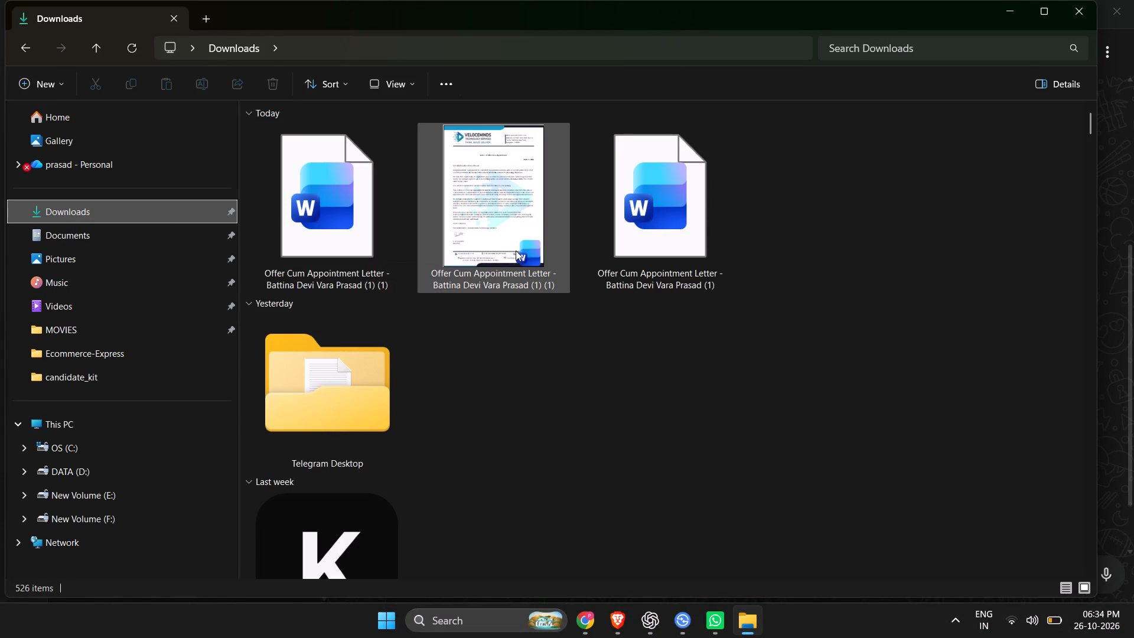
double_click(366, 213)
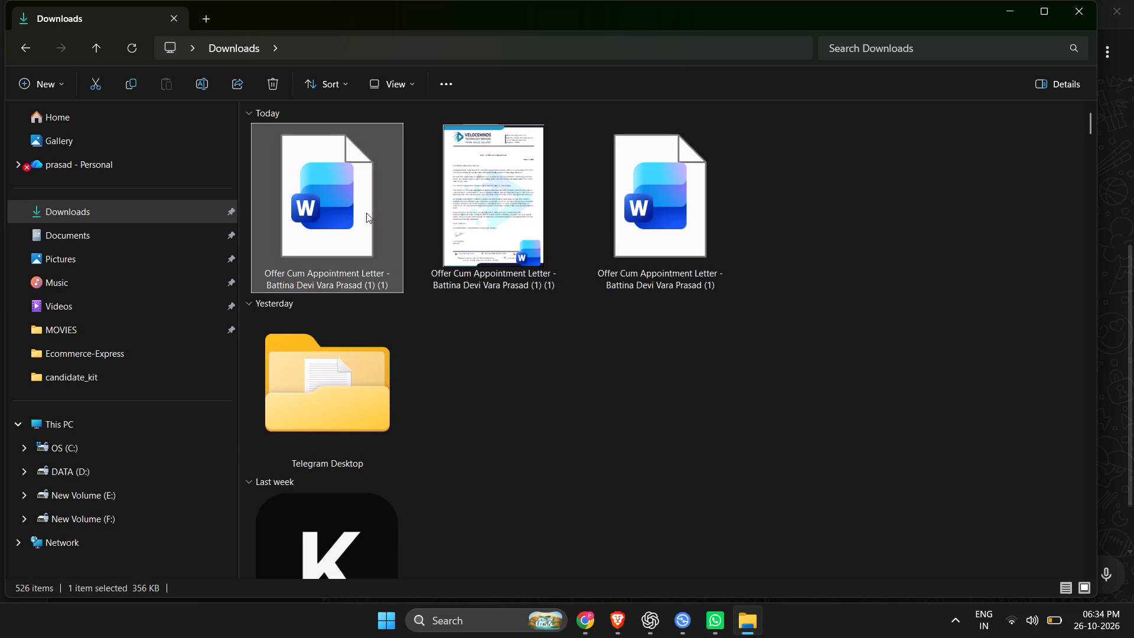
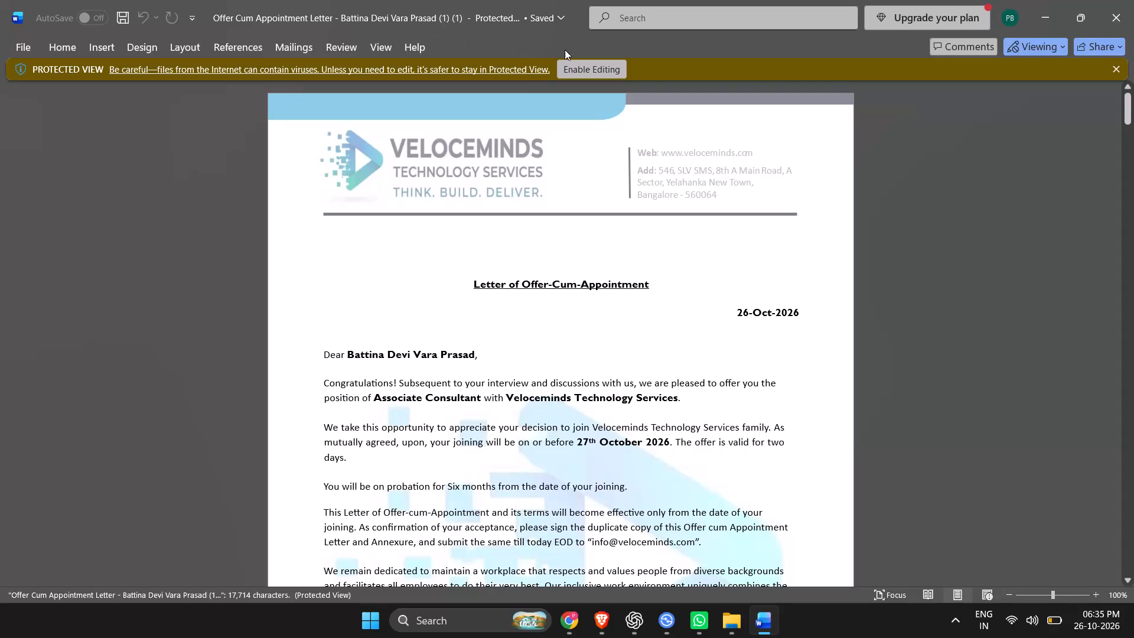
Enable editing for the offer letter document opened in Protected View.
left_click(586, 69)
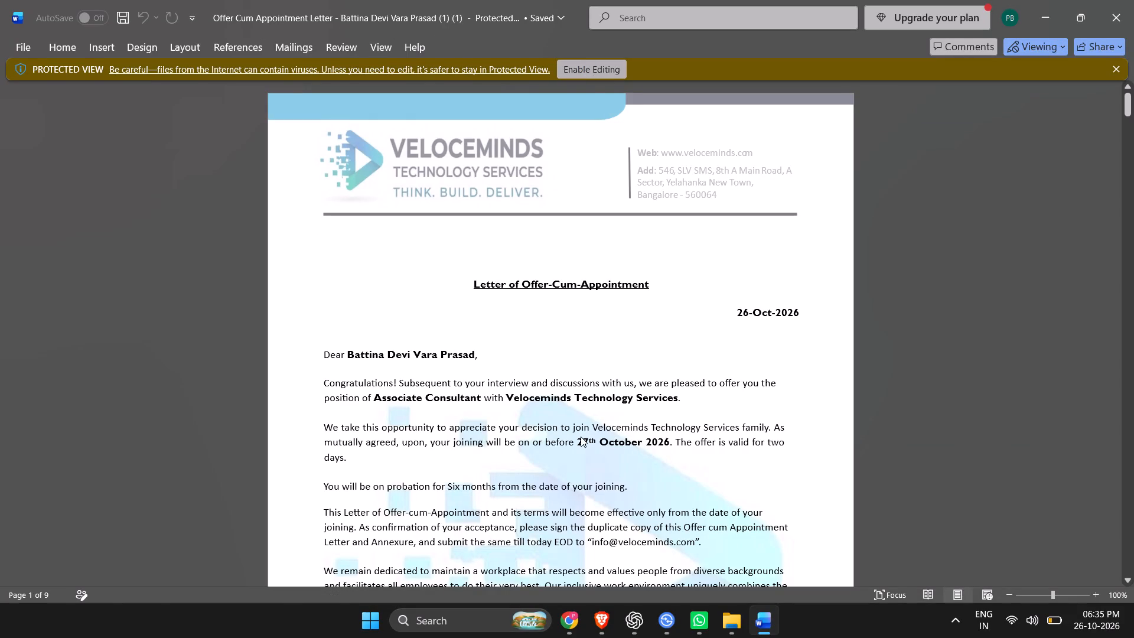
Select the entire contents of the offer letter document and copy them to the clipboard.
scroll(581, 437, "down", 8)
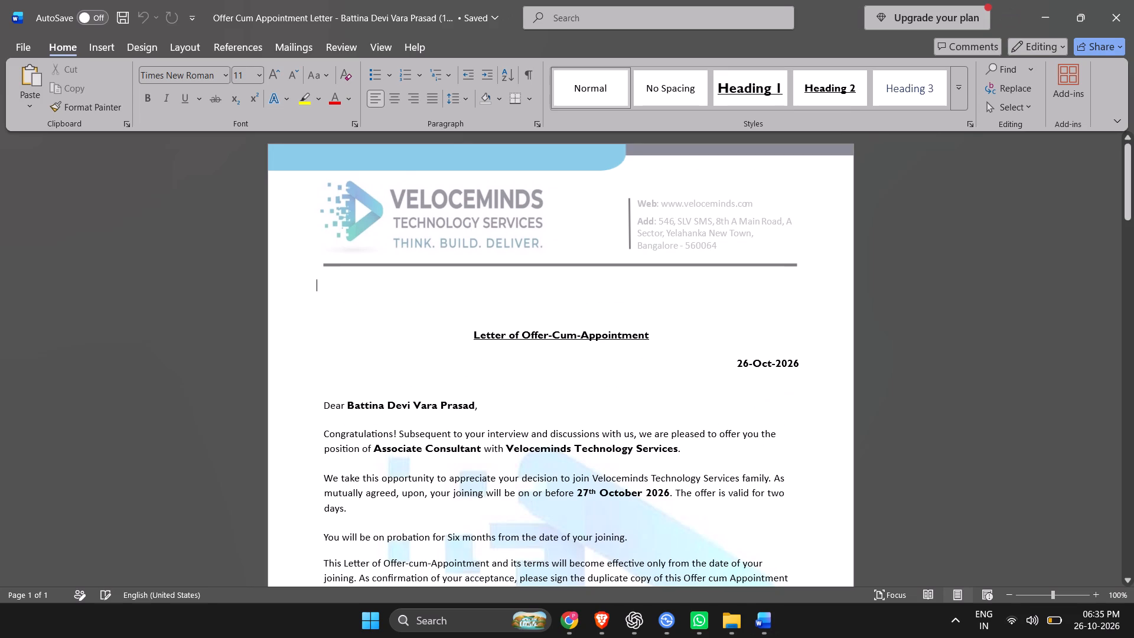
left_click(547, 520)
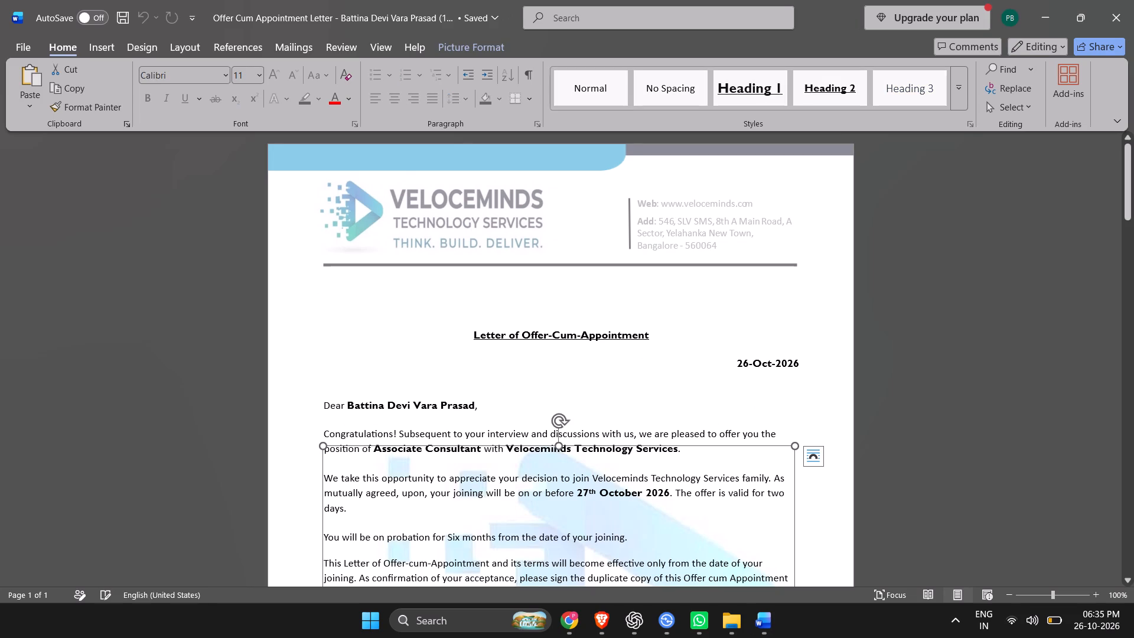
key("ctrl+a")
scroll(547, 520, "down", 9)
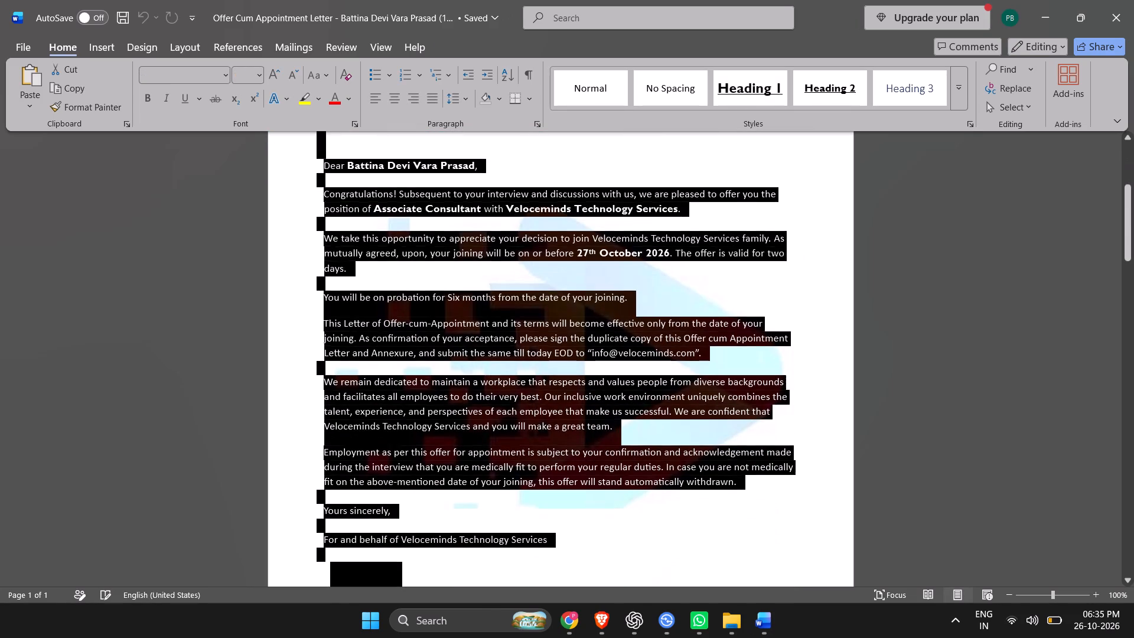
scroll(547, 520, "down", 7)
scroll(547, 520, "down", 14)
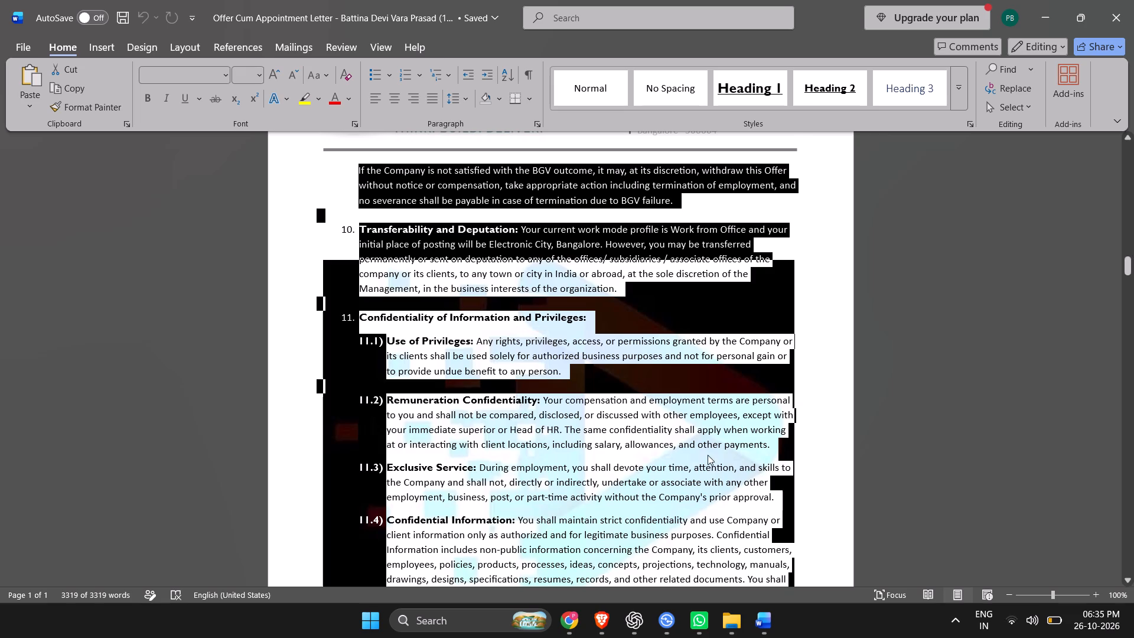
scroll(708, 455, "down", 20)
scroll(708, 455, "down", 8)
scroll(708, 455, "down", 13)
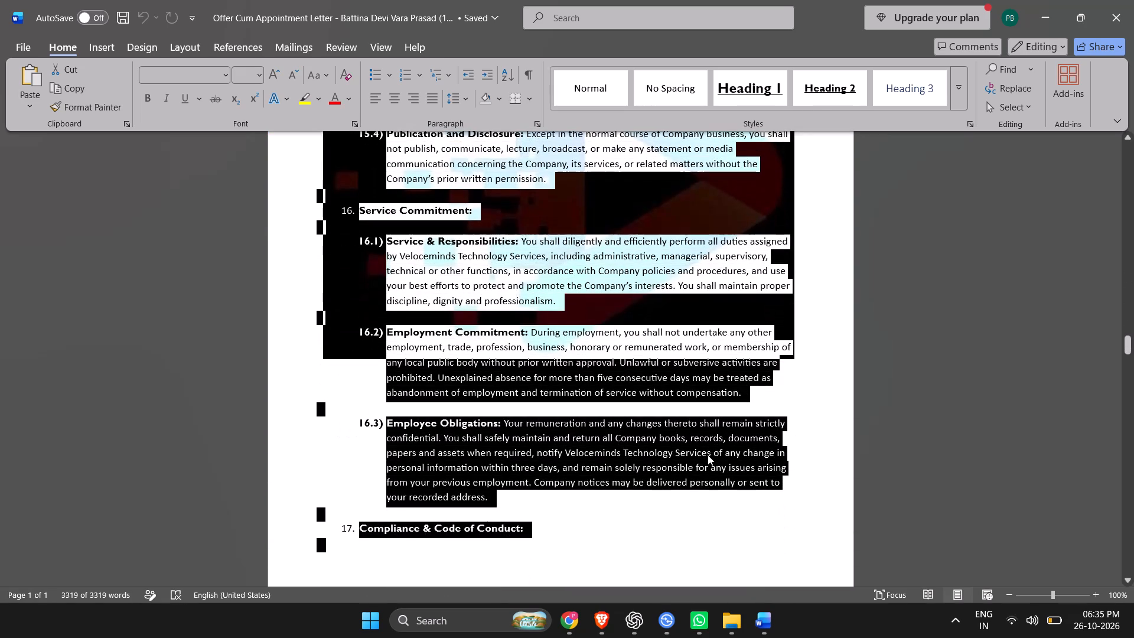